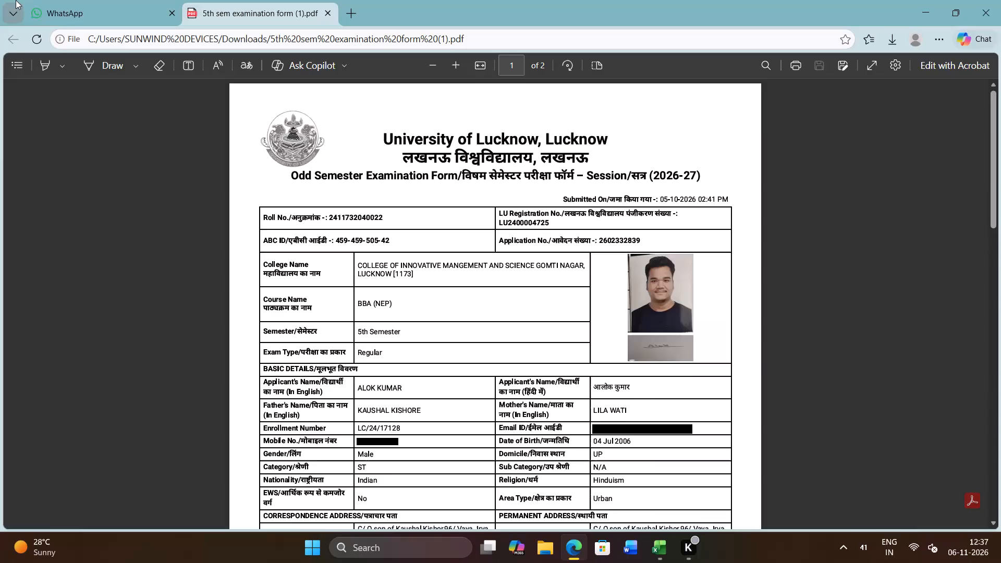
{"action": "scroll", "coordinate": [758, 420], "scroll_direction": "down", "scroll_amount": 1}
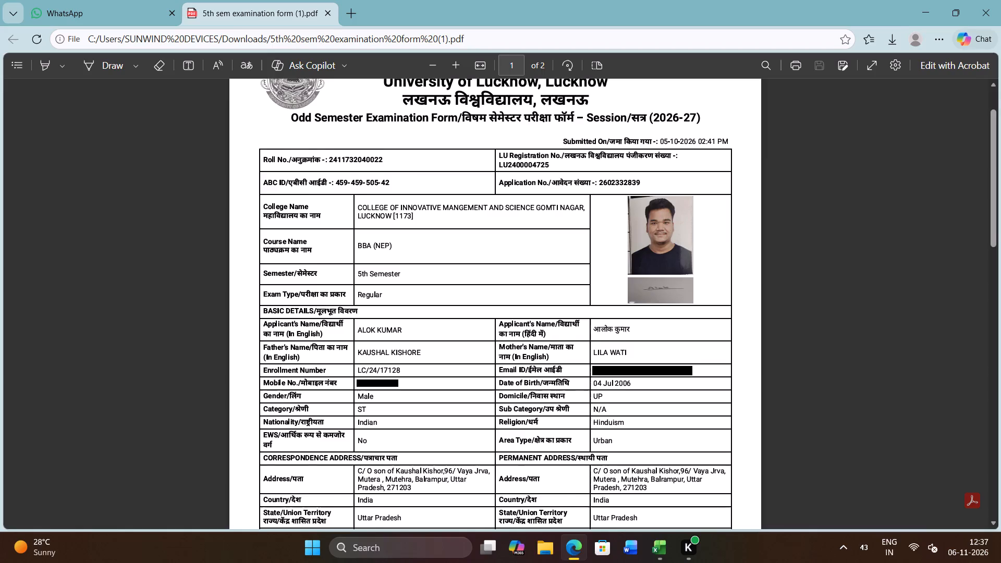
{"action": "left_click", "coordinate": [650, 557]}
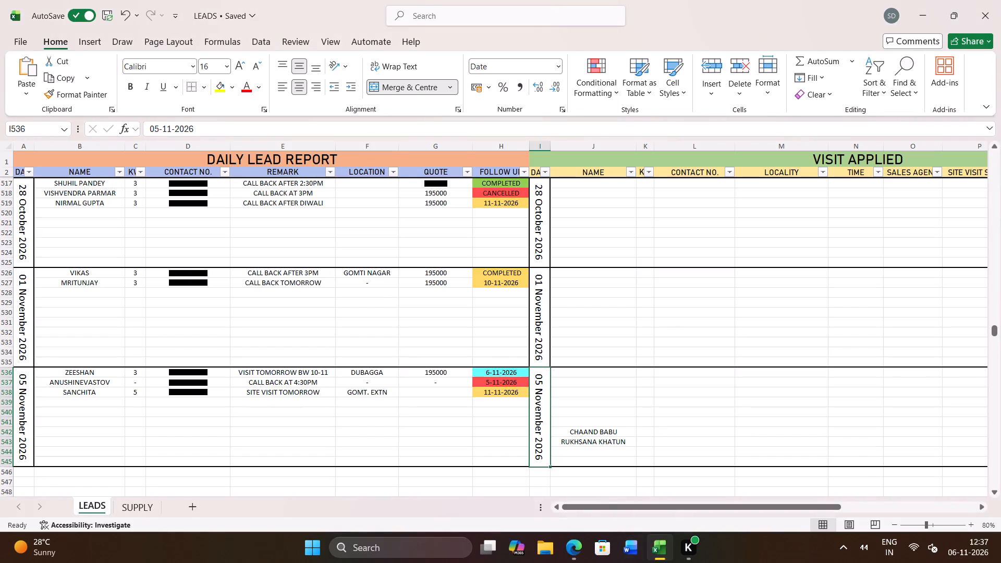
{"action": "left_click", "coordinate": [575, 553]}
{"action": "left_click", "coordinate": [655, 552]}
Switch to Word and open the recent PDF Annex_2_Agreement_between_Consumer_Vendor 1 from Downloads.
{"action": "left_click", "coordinate": [617, 548]}
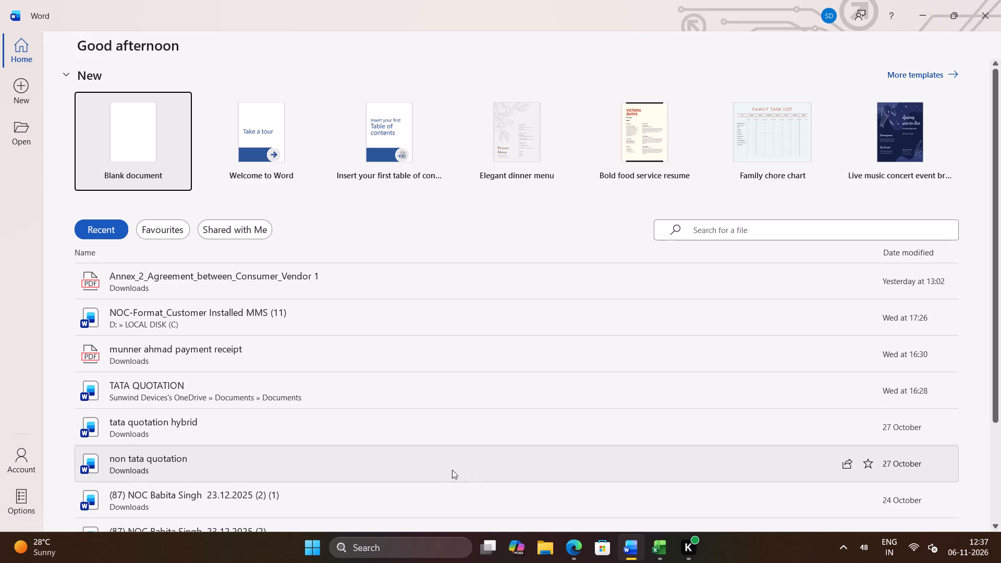
{"action": "left_click", "coordinate": [288, 274]}
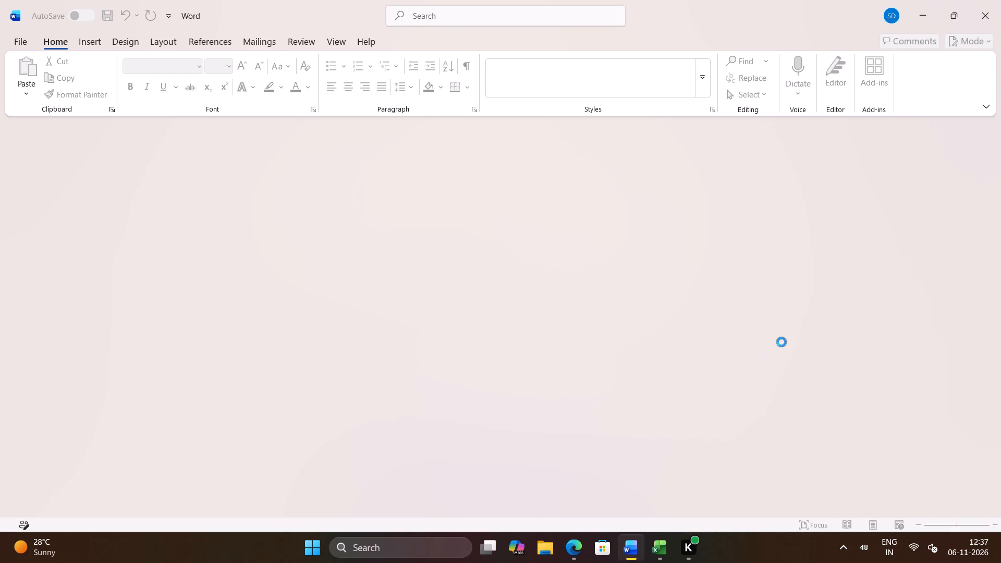
Read the agreement from the consumer and vendor name blanks through to the first numbered activities of the First Party.
{"action": "scroll", "coordinate": [415, 298], "scroll_direction": "down", "scroll_amount": 5}
{"action": "scroll", "coordinate": [440, 288], "scroll_direction": "up", "scroll_amount": 7}
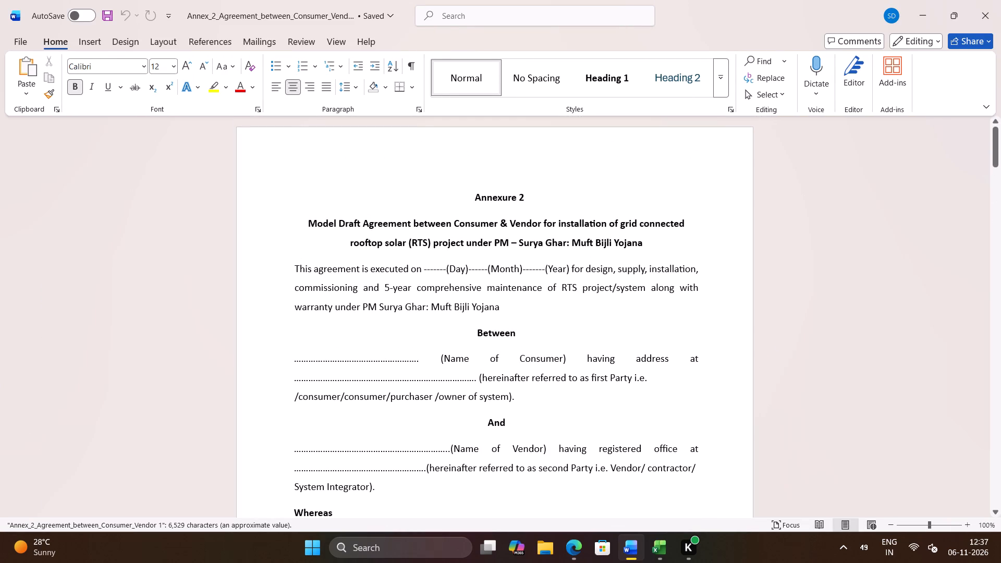
{"action": "left_click_drag", "start_coordinate": [583, 359], "coordinate": [483, 351]}
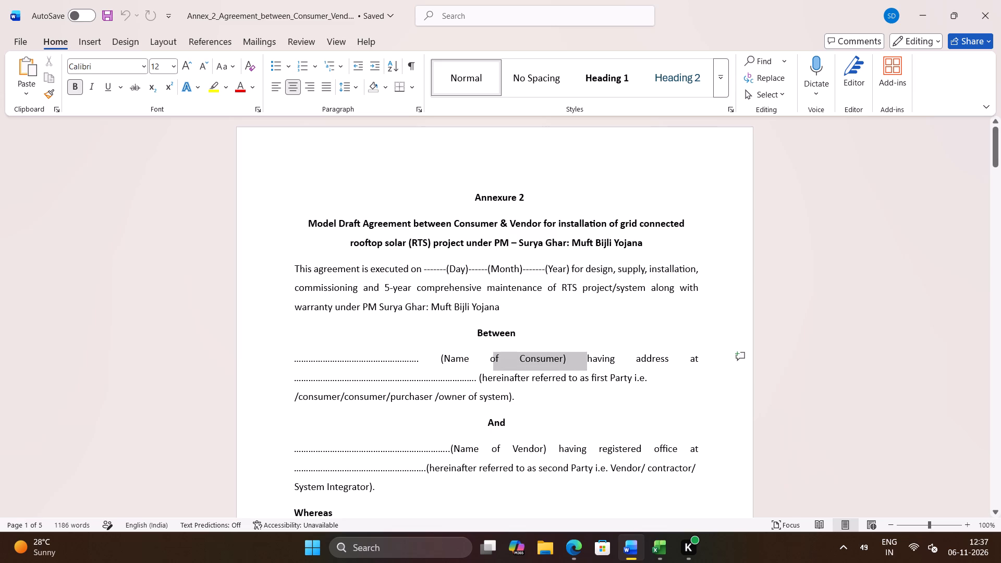
{"action": "left_click_drag", "start_coordinate": [483, 351], "coordinate": [285, 354]}
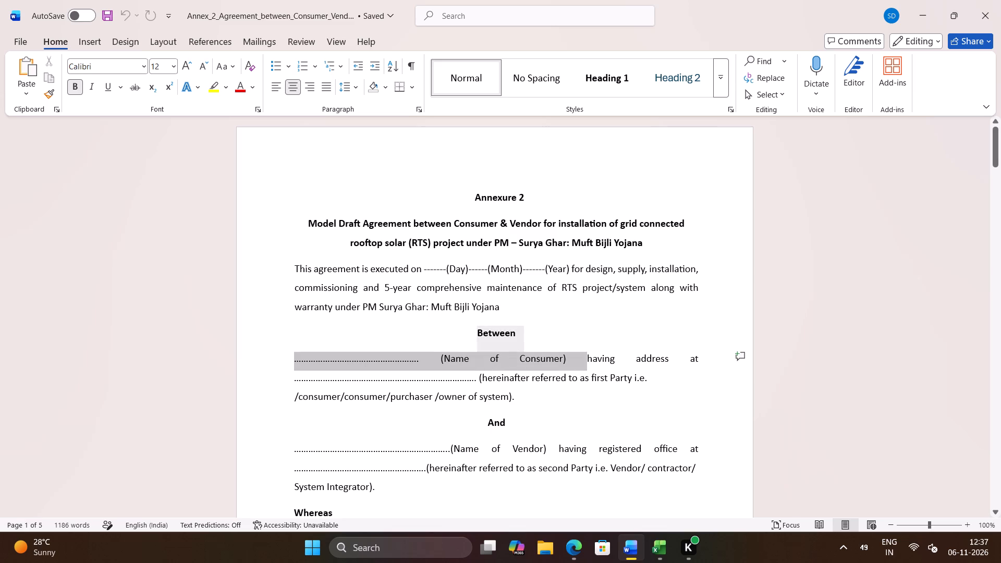
{"action": "left_click_drag", "start_coordinate": [285, 354], "coordinate": [294, 357]}
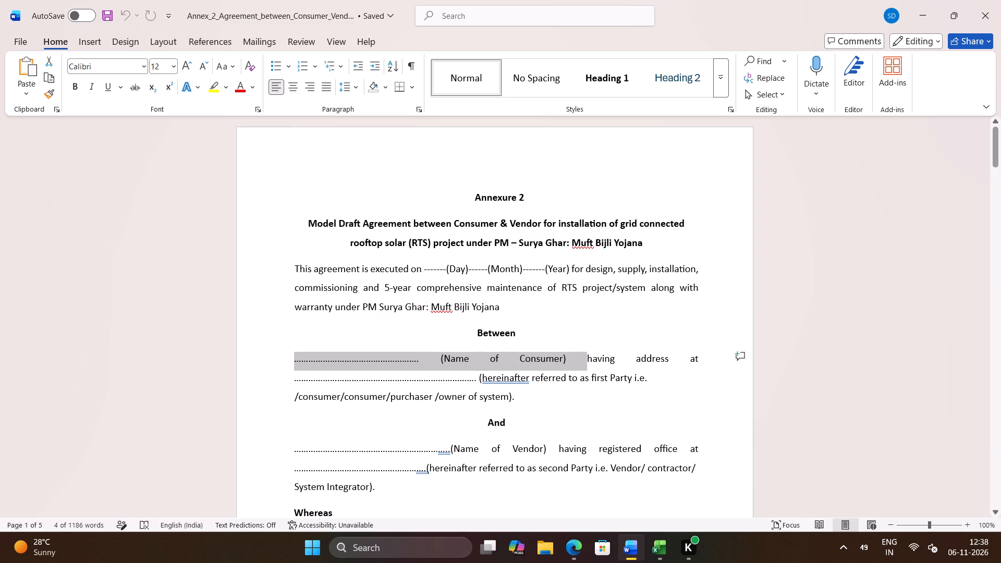
{"action": "scroll", "coordinate": [628, 332], "scroll_direction": "up", "scroll_amount": 1}
{"action": "scroll", "coordinate": [625, 332], "scroll_direction": "down", "scroll_amount": 7}
{"action": "scroll", "coordinate": [619, 331], "scroll_direction": "up", "scroll_amount": 1}
{"action": "scroll", "coordinate": [619, 331], "scroll_direction": "down", "scroll_amount": 5}
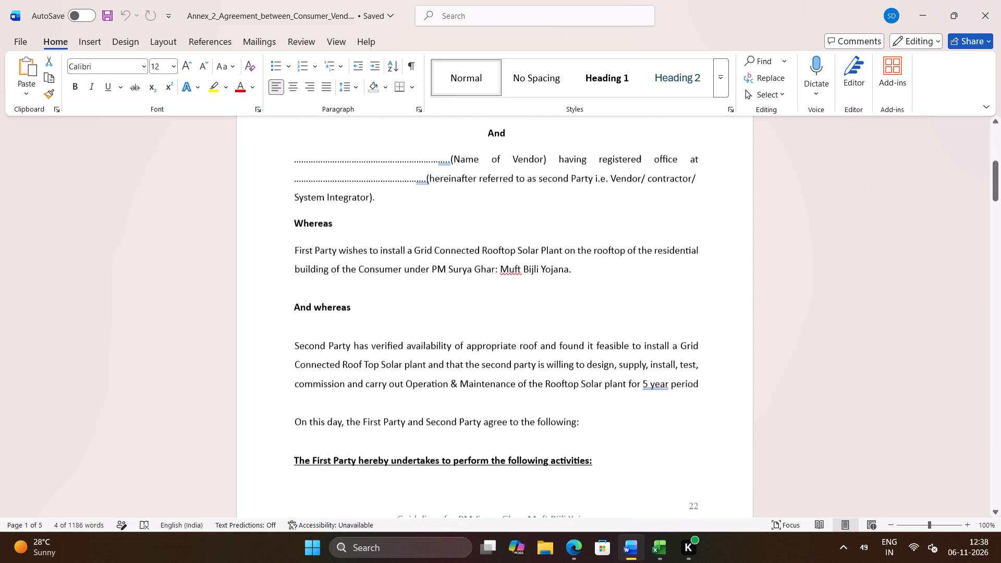
{"action": "scroll", "coordinate": [619, 331], "scroll_direction": "down", "scroll_amount": 2}
{"action": "scroll", "coordinate": [619, 331], "scroll_direction": "up", "scroll_amount": 1}
{"action": "scroll", "coordinate": [619, 331], "scroll_direction": "down", "scroll_amount": 2}
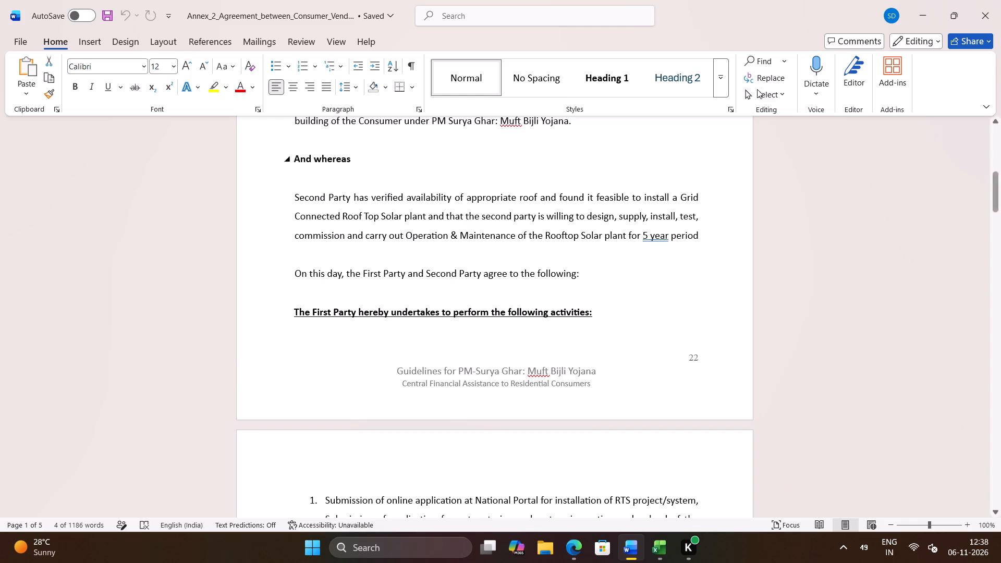
{"action": "left_click_drag", "start_coordinate": [596, 381], "coordinate": [494, 370]}
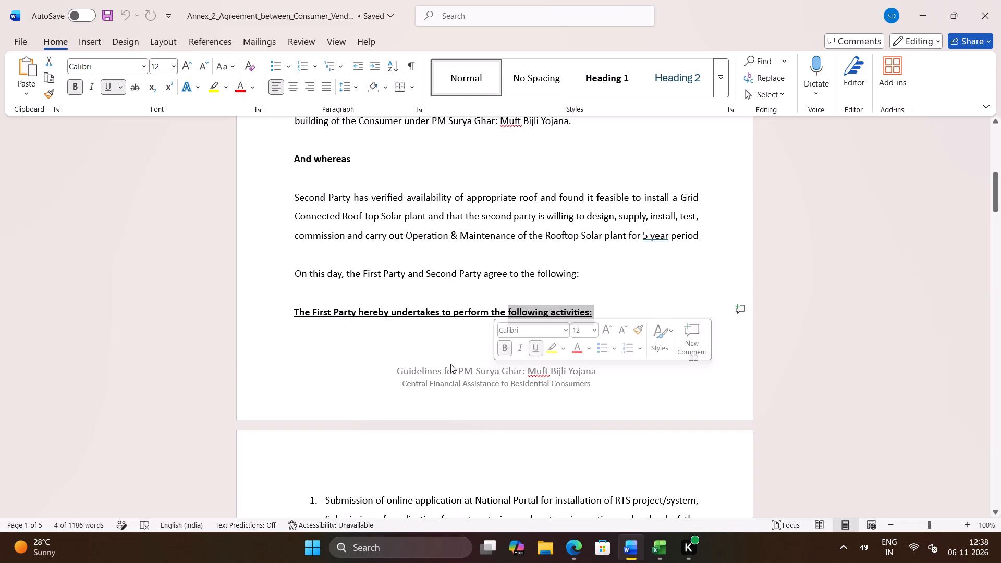
{"action": "left_click_drag", "start_coordinate": [389, 370], "coordinate": [395, 370]}
{"action": "left_click_drag", "start_coordinate": [400, 371], "coordinate": [663, 475]}
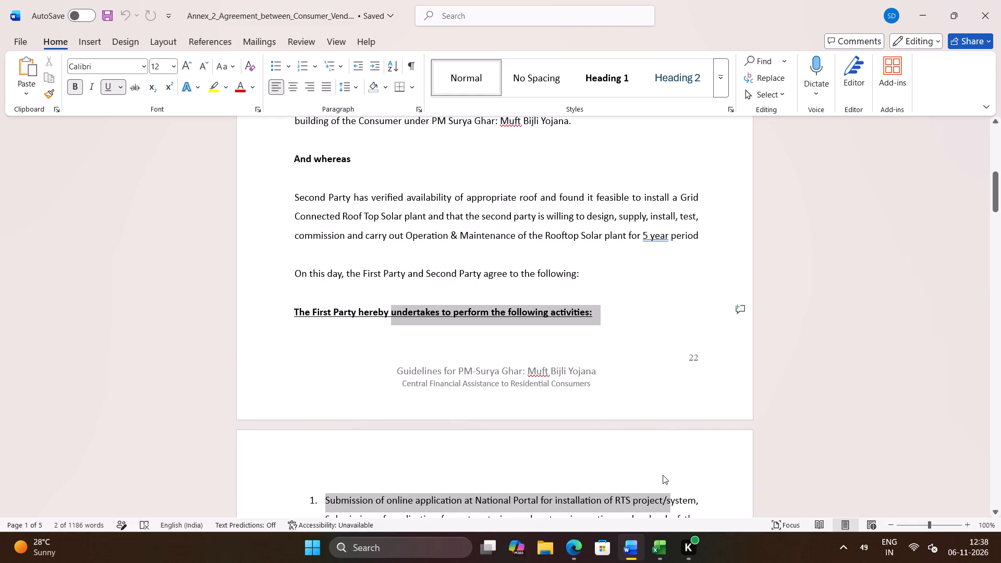
{"action": "left_click_drag", "start_coordinate": [663, 475], "coordinate": [704, 486]}
{"action": "left_click", "coordinate": [322, 389]}
{"action": "scroll", "coordinate": [325, 386], "scroll_direction": "down", "scroll_amount": 5}
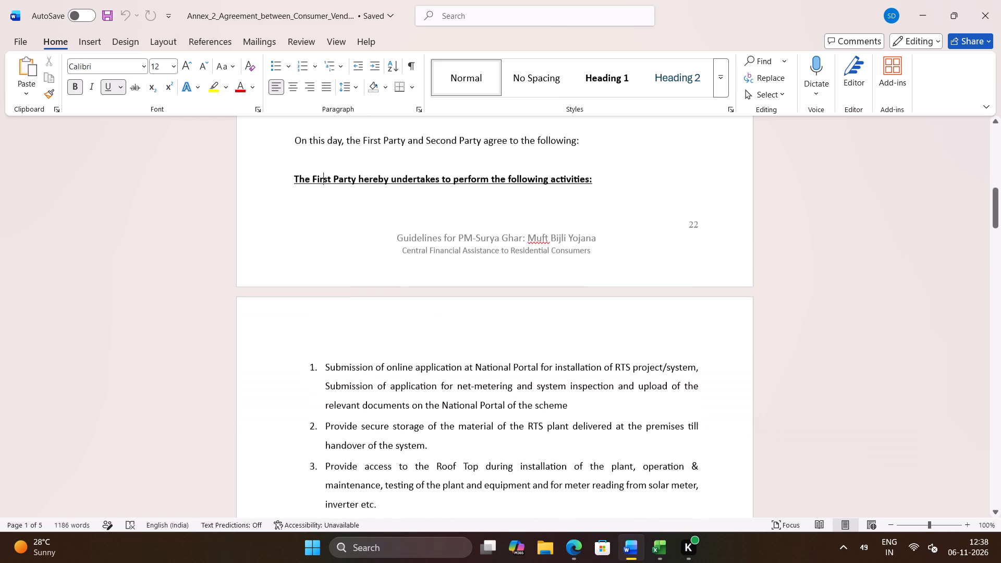
{"action": "left_click_drag", "start_coordinate": [303, 351], "coordinate": [497, 457]}
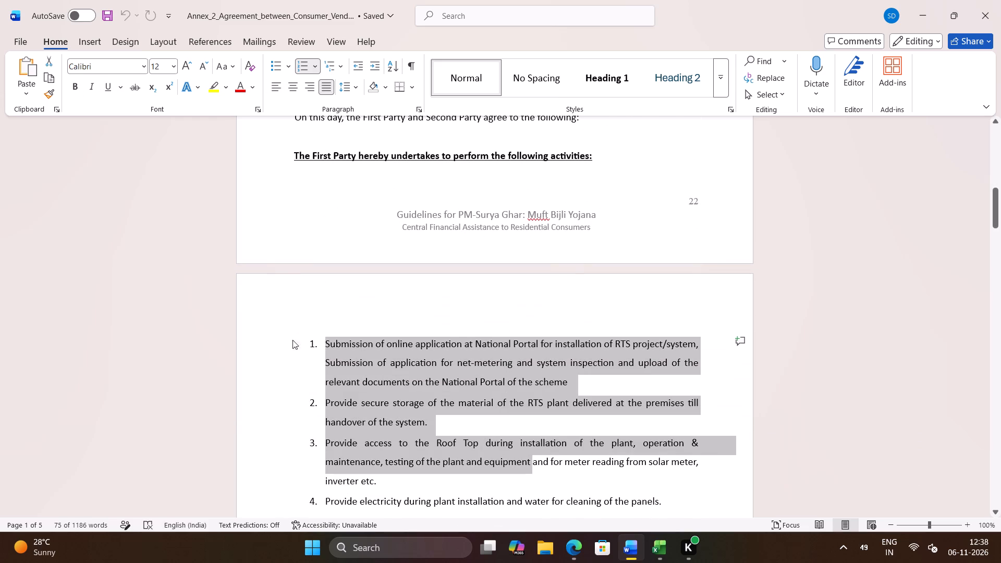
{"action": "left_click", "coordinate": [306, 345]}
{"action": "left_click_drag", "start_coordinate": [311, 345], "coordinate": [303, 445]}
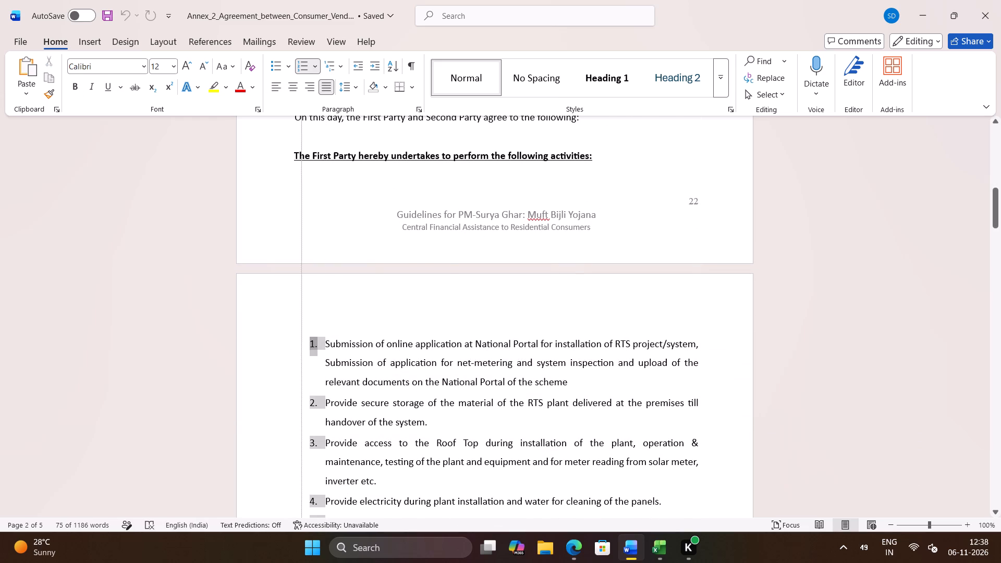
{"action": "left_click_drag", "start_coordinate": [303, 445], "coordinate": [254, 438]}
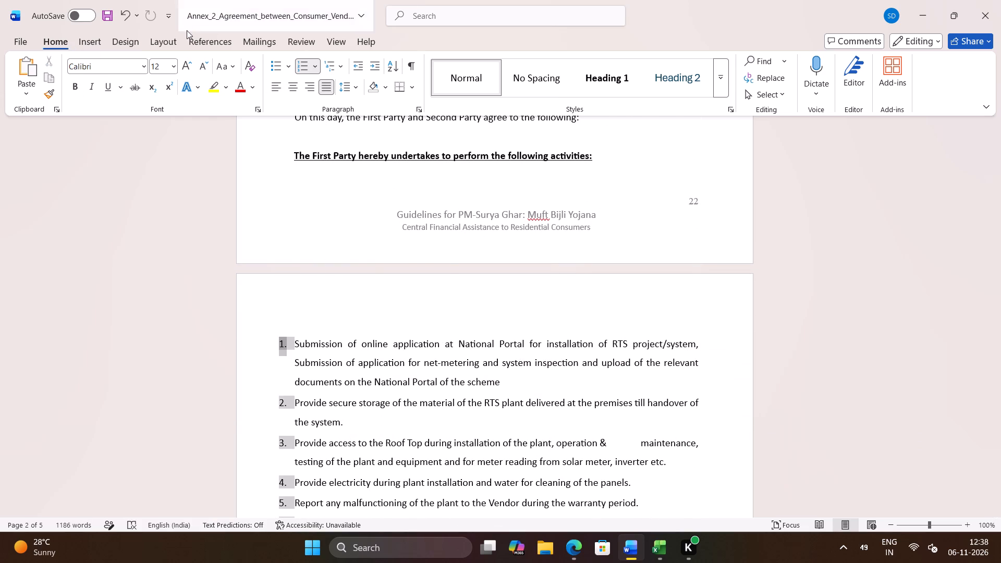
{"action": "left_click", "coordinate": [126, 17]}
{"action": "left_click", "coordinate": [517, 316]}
Look through the agreement's remaining numbered clauses, from the First Party's activities on to the vendor's scope of work.
{"action": "scroll", "coordinate": [517, 316], "scroll_direction": "up", "scroll_amount": 1}
{"action": "scroll", "coordinate": [517, 316], "scroll_direction": "down", "scroll_amount": 5}
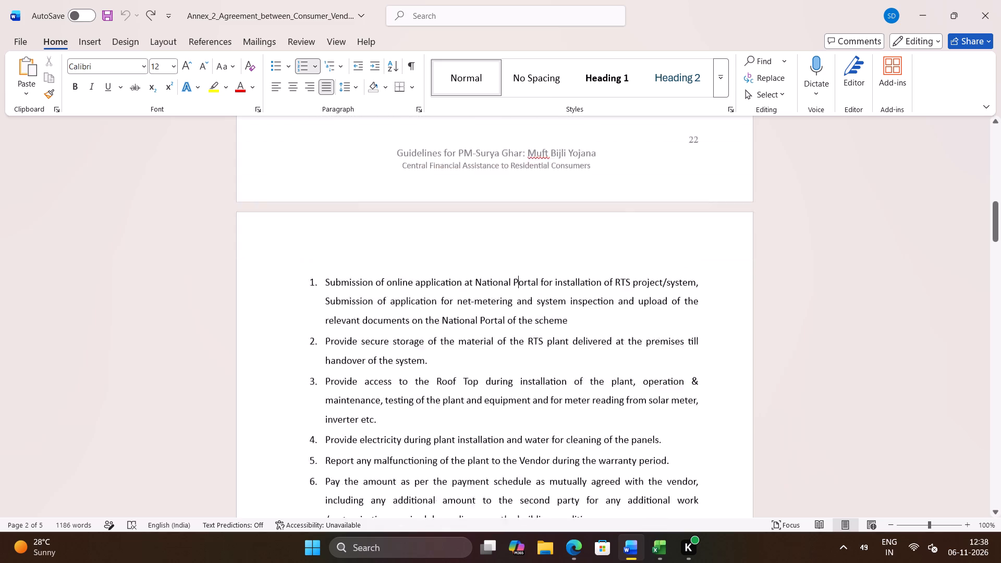
{"action": "scroll", "coordinate": [517, 316], "scroll_direction": "down", "scroll_amount": 20}
{"action": "scroll", "coordinate": [517, 316], "scroll_direction": "down", "scroll_amount": 11}
{"action": "scroll", "coordinate": [517, 316], "scroll_direction": "down", "scroll_amount": 20}
{"action": "scroll", "coordinate": [517, 316], "scroll_direction": "down", "scroll_amount": 1}
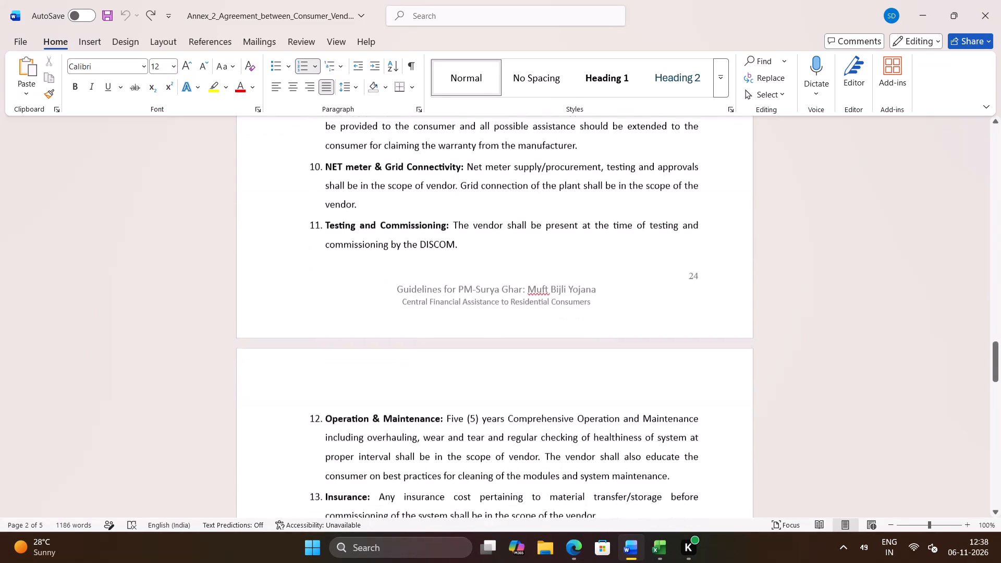
Look through the rest of the agreement, from the Operation & Maintenance and Insurance clauses to the end of the last page.
{"action": "scroll", "coordinate": [517, 316], "scroll_direction": "down", "scroll_amount": 10}
{"action": "scroll", "coordinate": [517, 316], "scroll_direction": "up", "scroll_amount": 1}
{"action": "scroll", "coordinate": [517, 316], "scroll_direction": "down", "scroll_amount": 20}
{"action": "scroll", "coordinate": [517, 316], "scroll_direction": "down", "scroll_amount": 10}
{"action": "scroll", "coordinate": [519, 315], "scroll_direction": "up", "scroll_amount": 1}
{"action": "scroll", "coordinate": [519, 315], "scroll_direction": "down", "scroll_amount": 10}
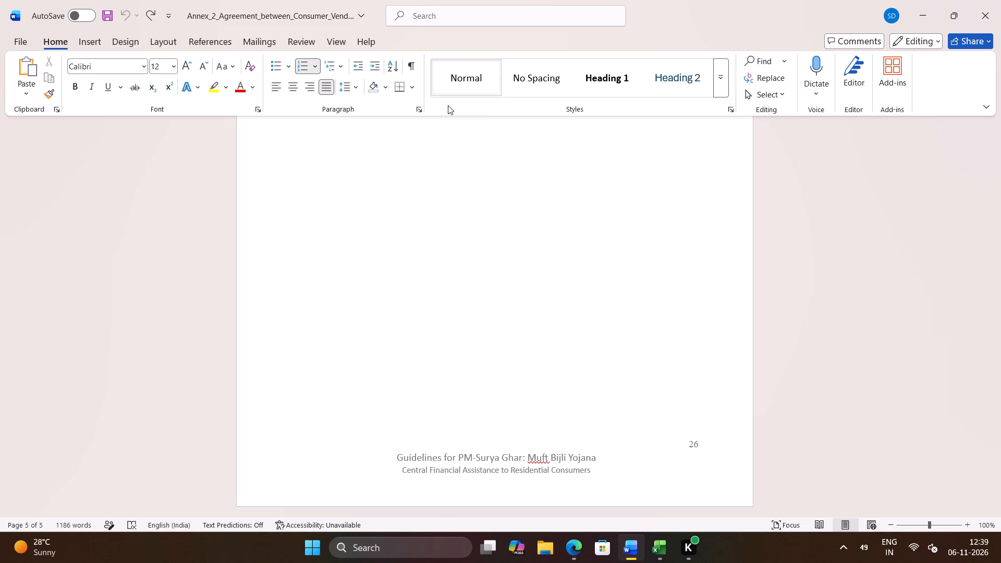
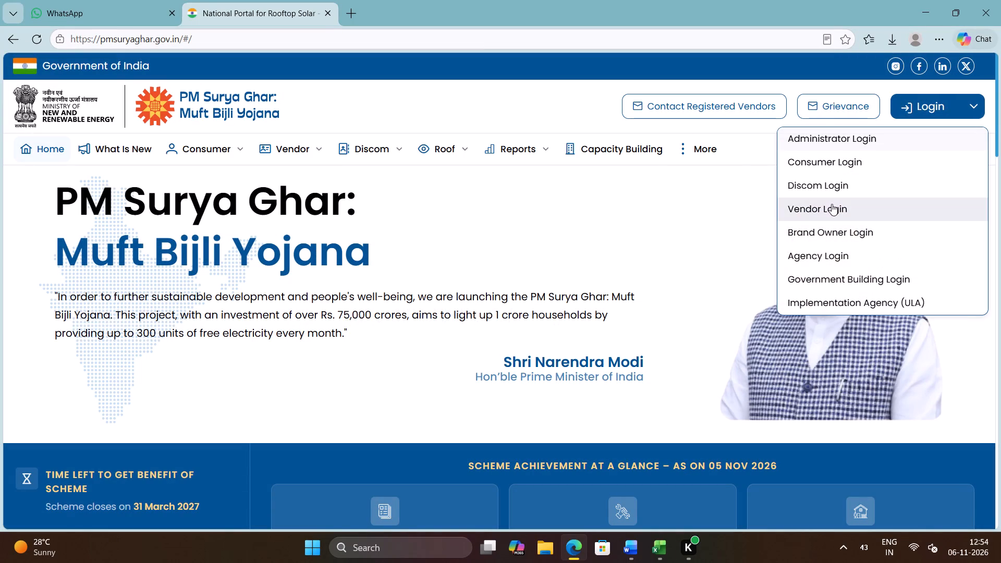
Enter the PM Surya Ghar portal through the vendor login and open the My Application list.
{"action": "left_click", "coordinate": [832, 204]}
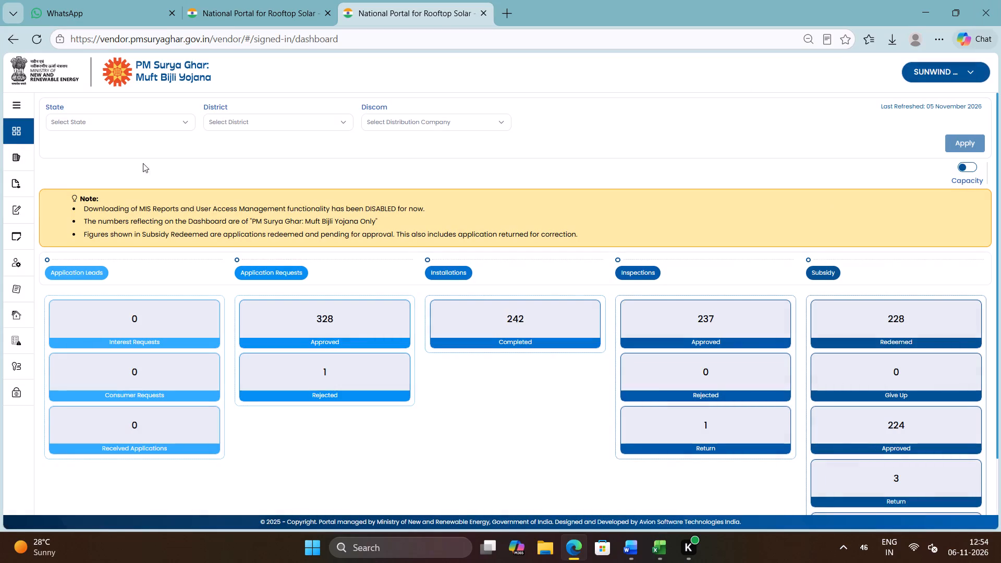
{"action": "left_click", "coordinate": [8, 240]}
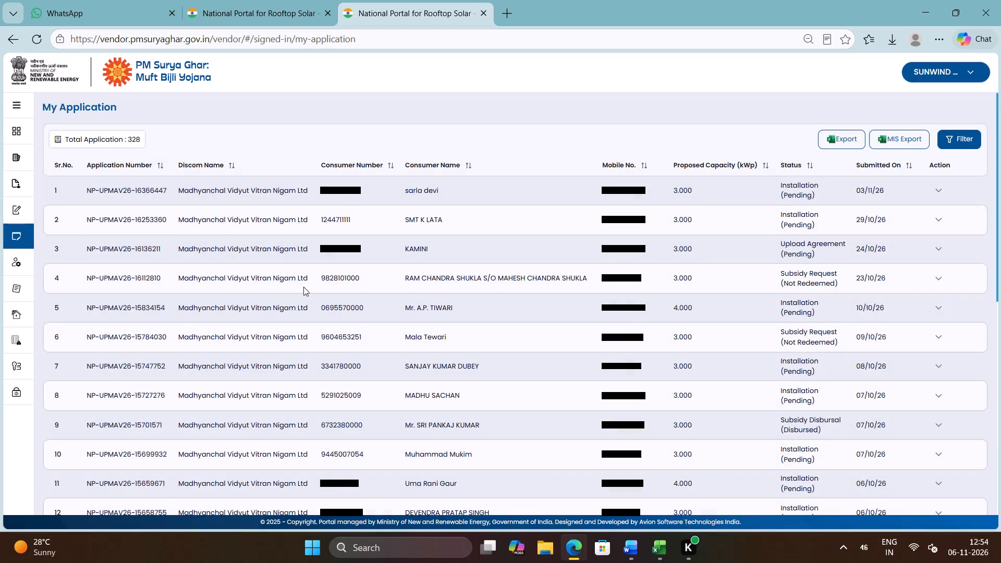
Accept the pending Vendor Consent request for the 3.000 kWp application submitted on 06/11/26 under Madhyanchal Vidyut Vitran Nigam Ltd.
{"action": "left_click", "coordinate": [10, 224]}
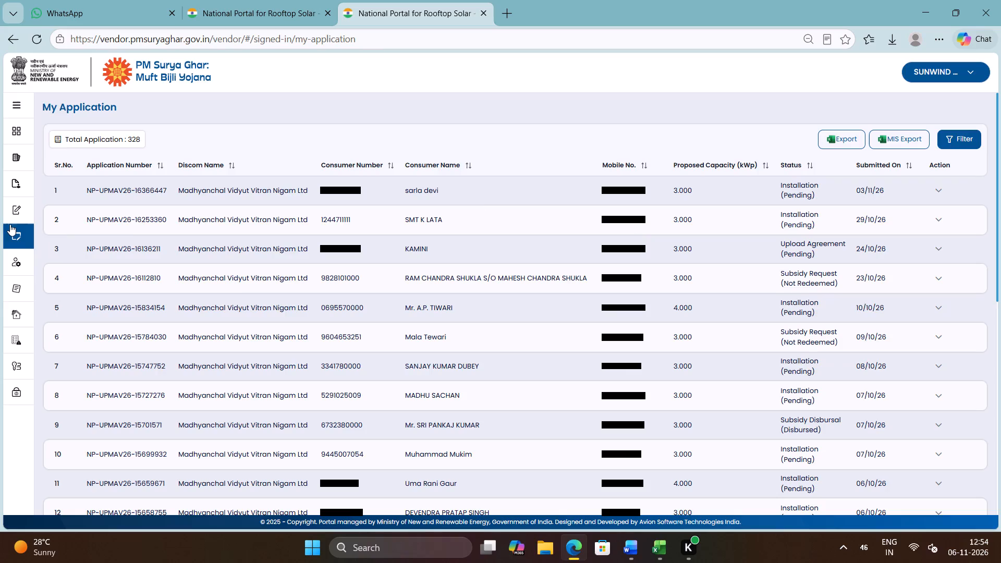
{"action": "left_click", "coordinate": [28, 203]}
{"action": "left_click", "coordinate": [932, 222]}
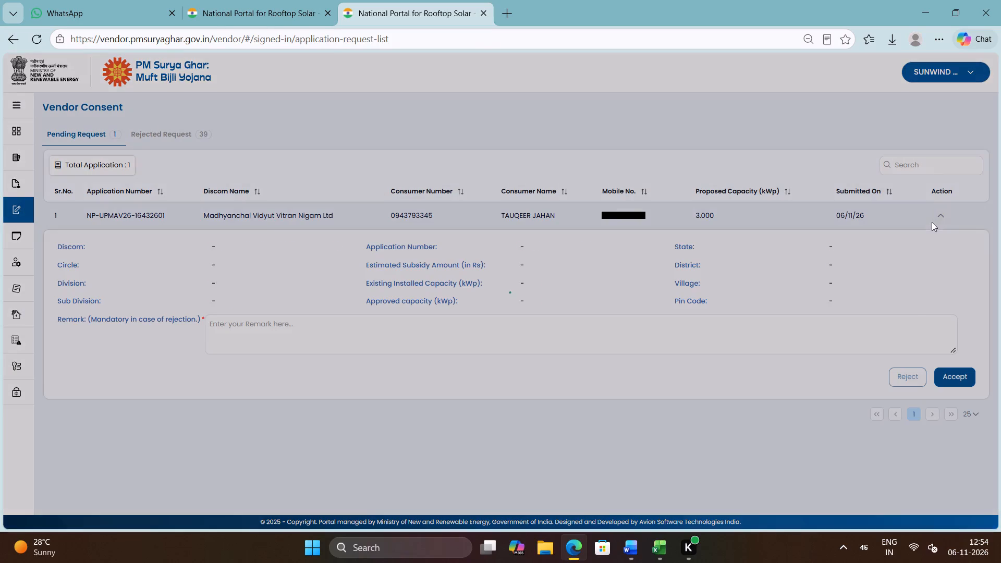
{"action": "left_click", "coordinate": [952, 379]}
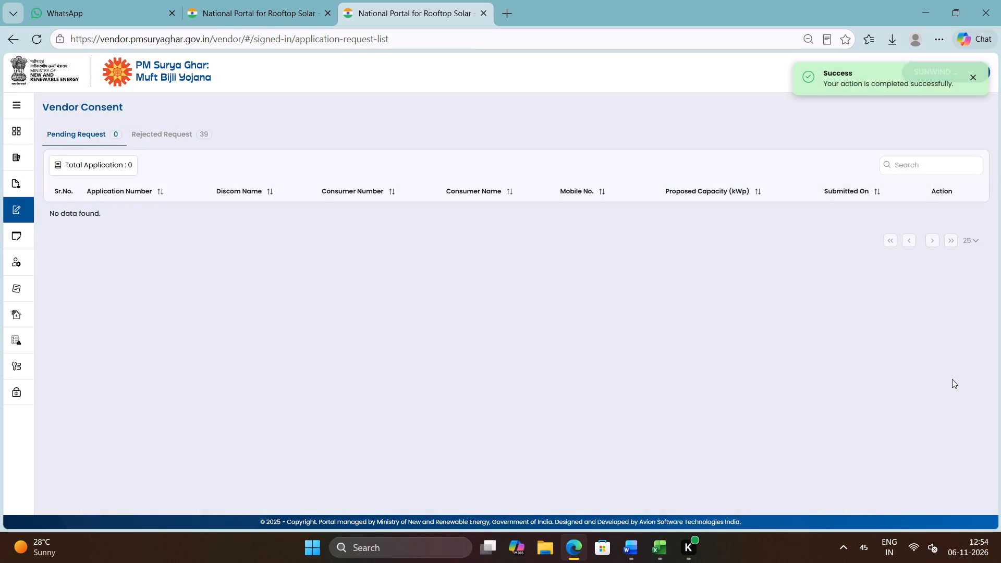
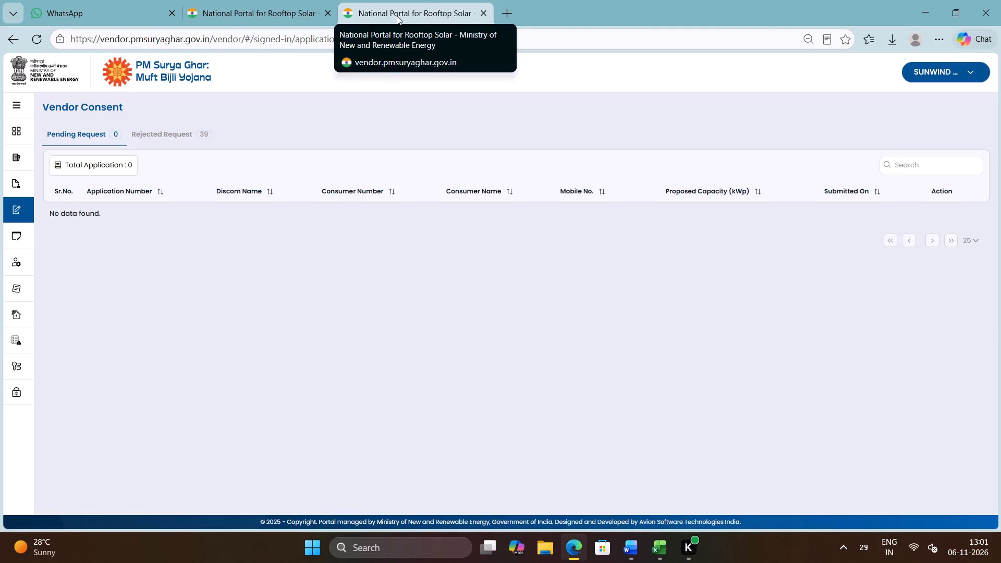
Open the My Application list of the vendor portal.
{"action": "scroll", "coordinate": [397, 16], "scroll_direction": "up", "scroll_amount": 1}
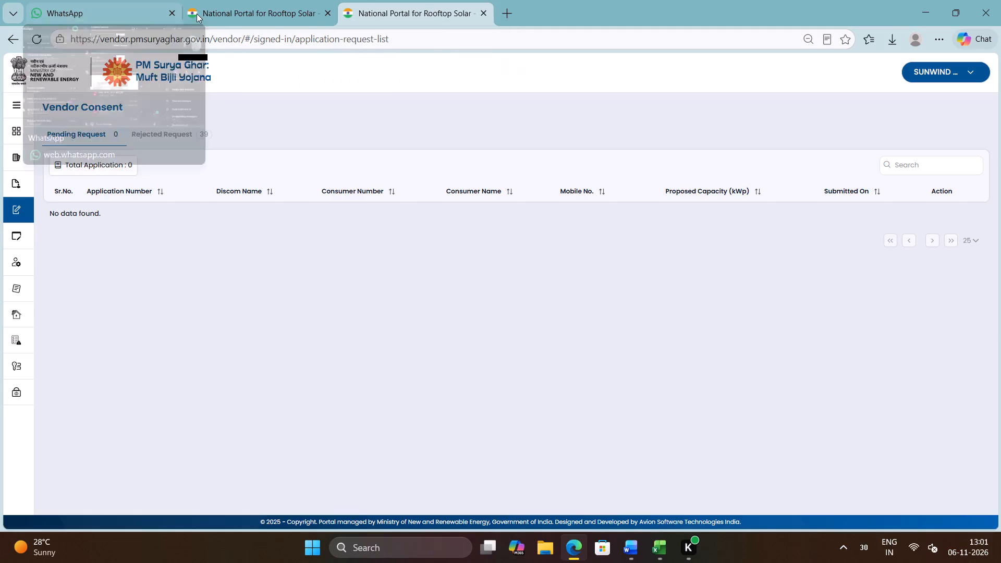
{"action": "left_click", "coordinate": [261, 0]}
{"action": "left_click", "coordinate": [389, 0]}
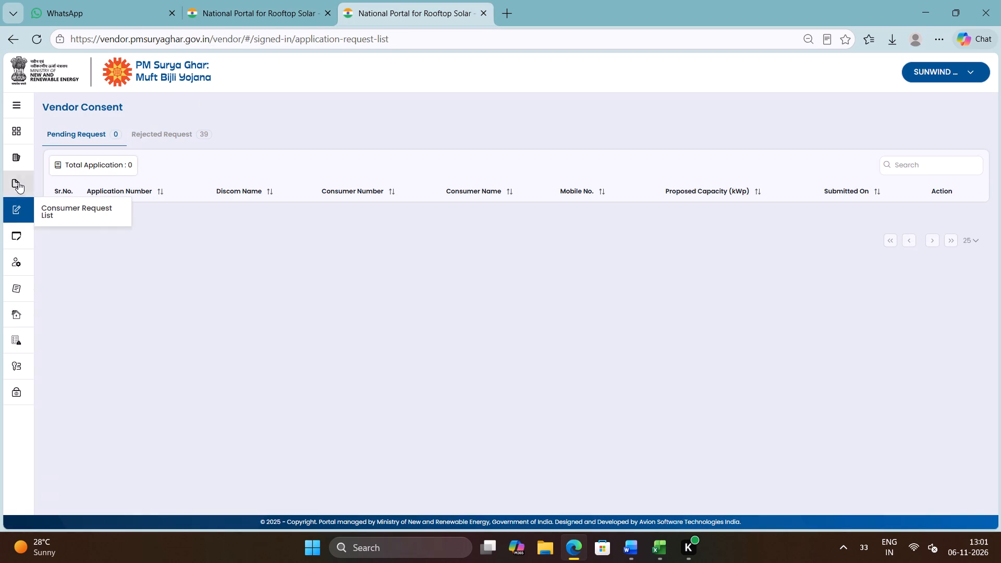
{"action": "left_click", "coordinate": [18, 182]}
{"action": "left_click", "coordinate": [14, 204]}
{"action": "left_click", "coordinate": [20, 187]}
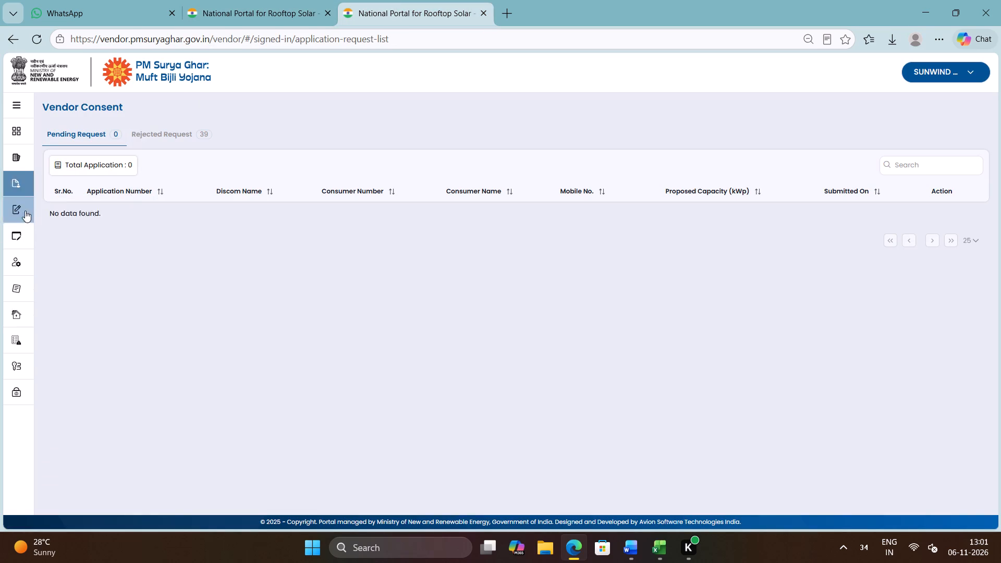
{"action": "left_click", "coordinate": [22, 219]}
{"action": "left_click", "coordinate": [21, 238]}
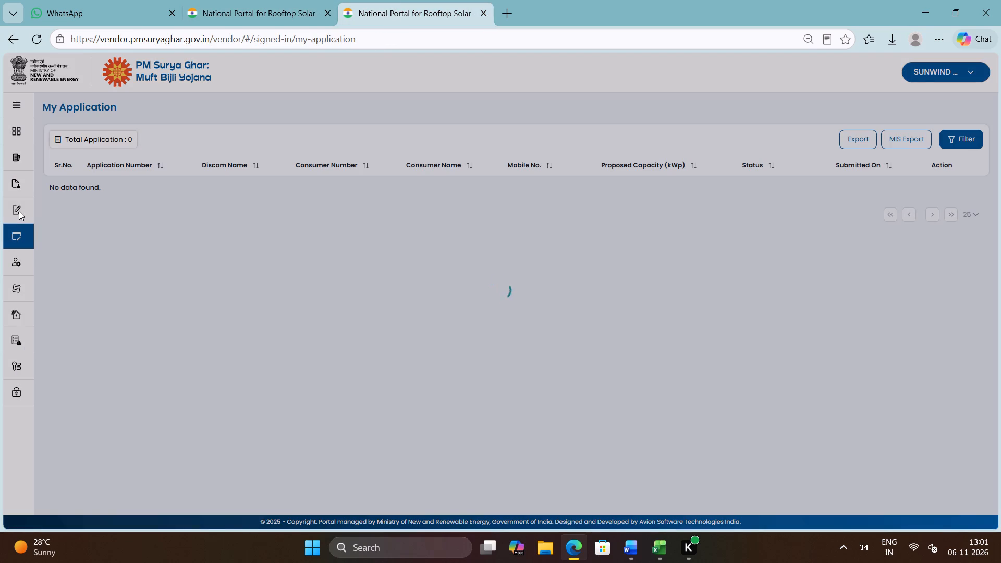
{"action": "left_click", "coordinate": [14, 211]}
{"action": "double_click", "coordinate": [3, 208]}
{"action": "double_click", "coordinate": [22, 239]}
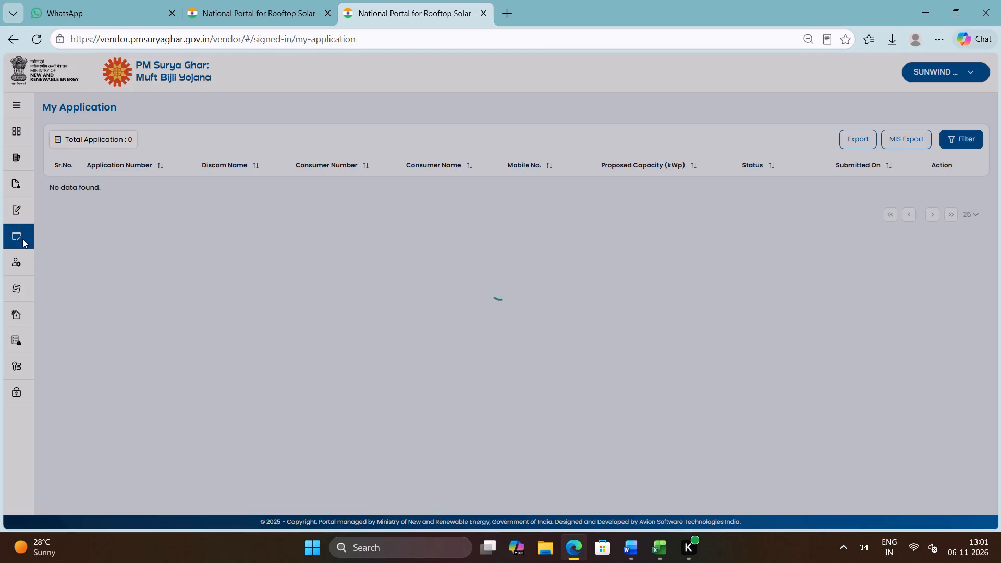
{"action": "left_click", "coordinate": [78, 239]}
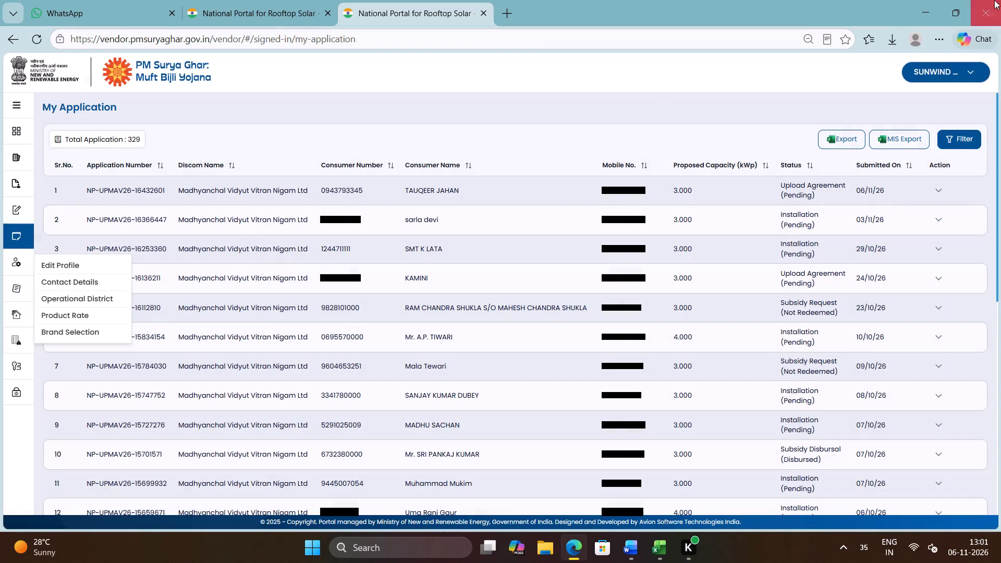
Open the find-on-page search and browse the list to the 5.000 kWp application submitted on 14/09/26 with Inspection pending.
{"action": "left_click", "coordinate": [944, 43]}
{"action": "scroll", "coordinate": [878, 226], "scroll_direction": "down", "scroll_amount": 5}
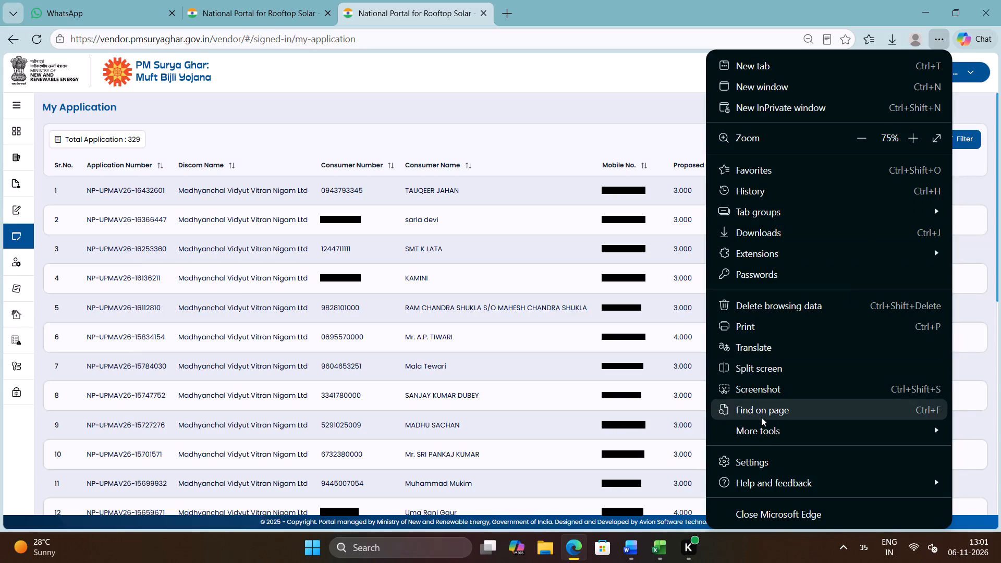
{"action": "left_click", "coordinate": [761, 418]}
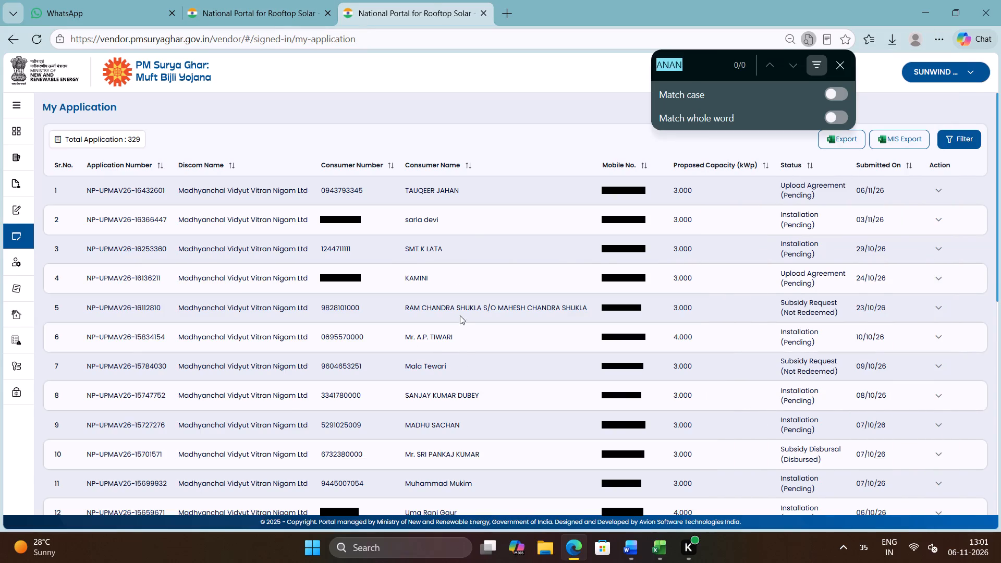
{"action": "scroll", "coordinate": [704, 327], "scroll_direction": "down", "scroll_amount": 1}
{"action": "scroll", "coordinate": [704, 329], "scroll_direction": "up", "scroll_amount": 1}
{"action": "scroll", "coordinate": [704, 327], "scroll_direction": "down", "scroll_amount": 4}
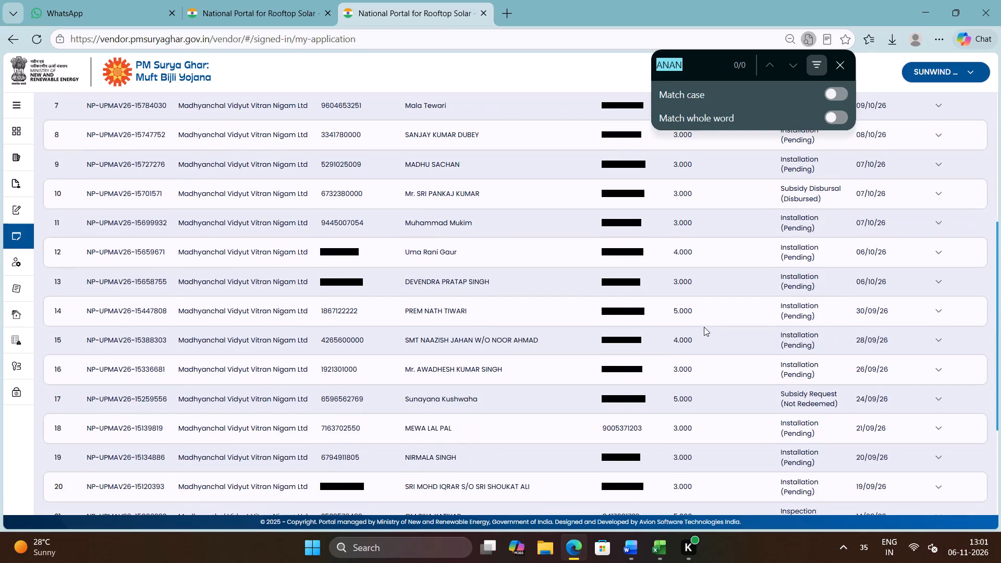
{"action": "scroll", "coordinate": [759, 442], "scroll_direction": "down", "scroll_amount": 3}
{"action": "scroll", "coordinate": [759, 442], "scroll_direction": "up", "scroll_amount": 1}
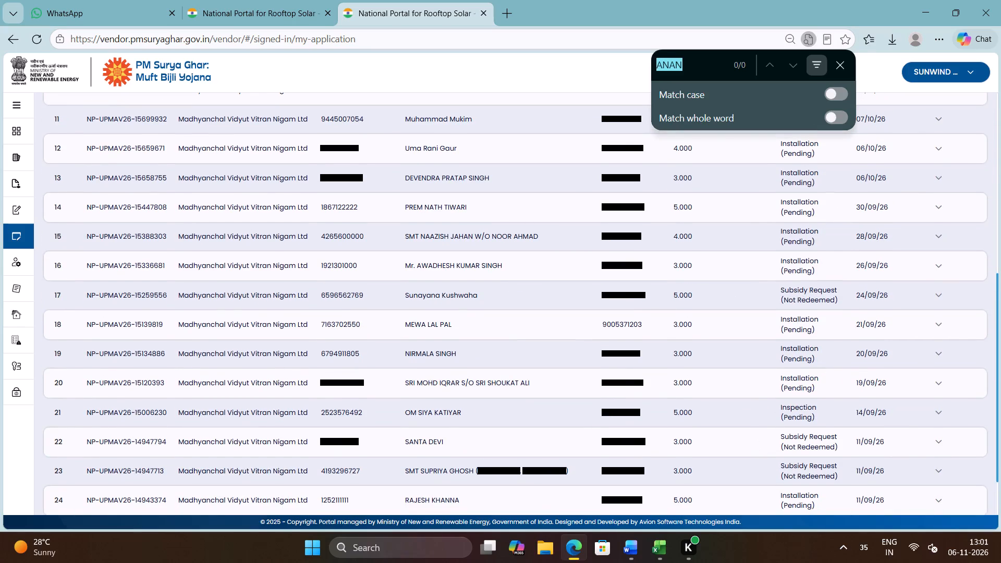
{"action": "left_click_drag", "start_coordinate": [799, 413], "coordinate": [93, 417]}
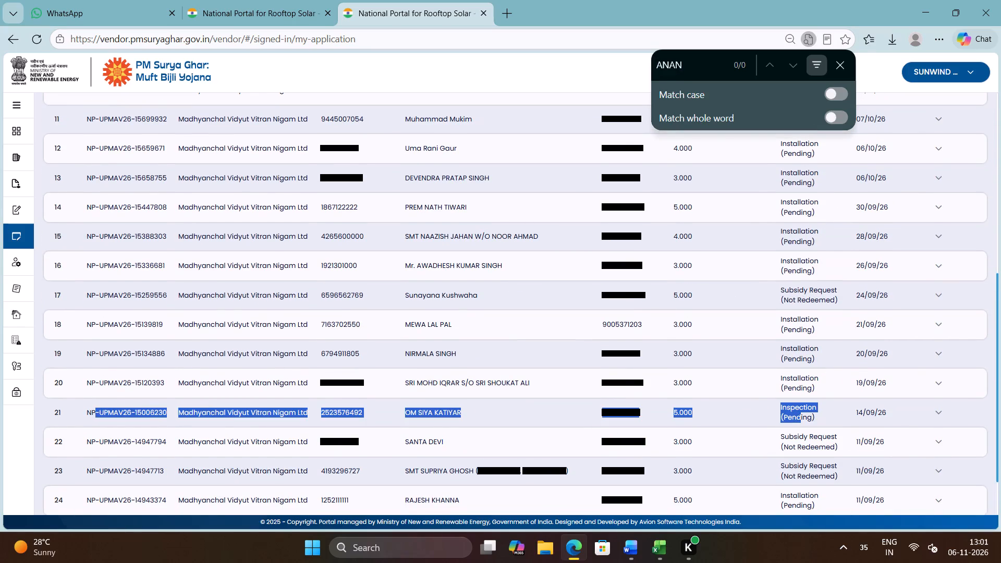
{"action": "left_click_drag", "start_coordinate": [93, 417], "coordinate": [86, 417]}
{"action": "left_click", "coordinate": [86, 414]}
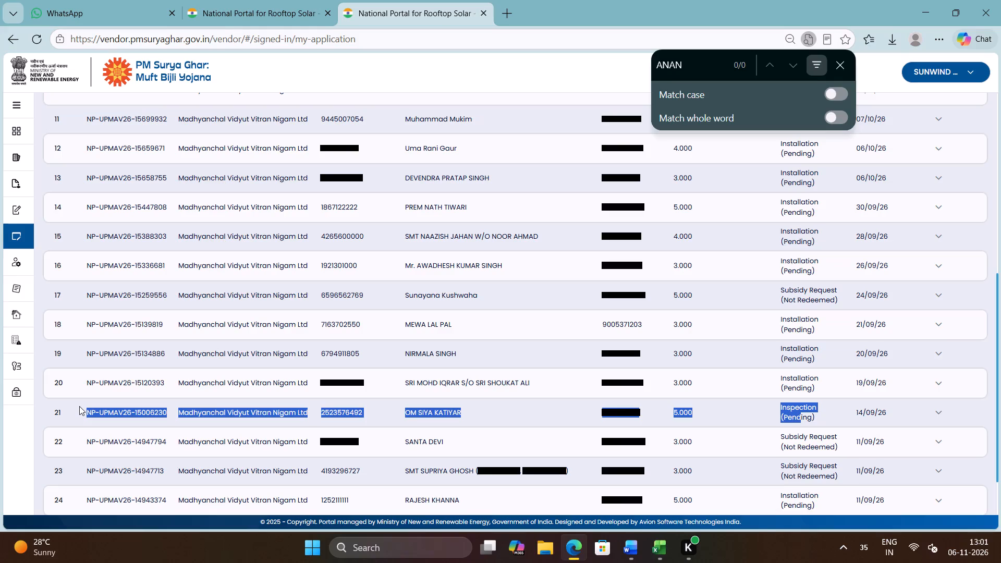
Expand the 5.000 kWp application submitted on 14/09/26, examine its Installation stage date, and collapse its details.
{"action": "left_click", "coordinate": [939, 413]}
{"action": "scroll", "coordinate": [615, 260], "scroll_direction": "down", "scroll_amount": 9}
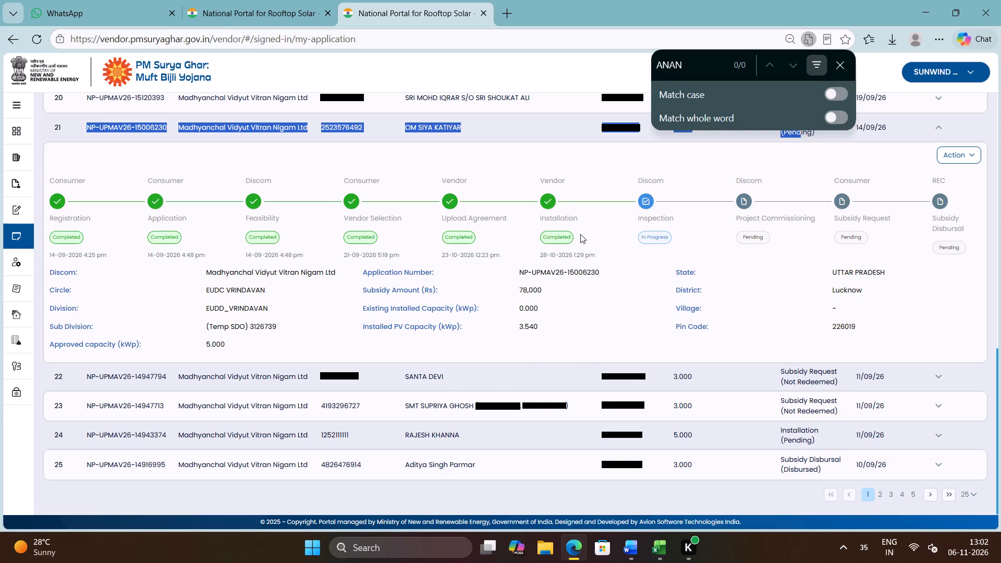
{"action": "left_click_drag", "start_coordinate": [540, 257], "coordinate": [598, 250]}
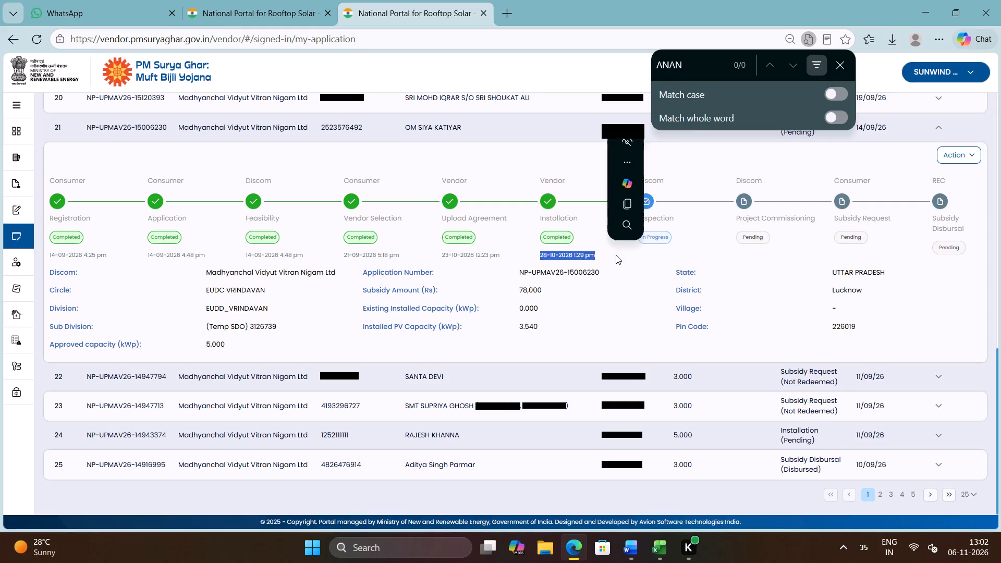
{"action": "left_click", "coordinate": [612, 270]}
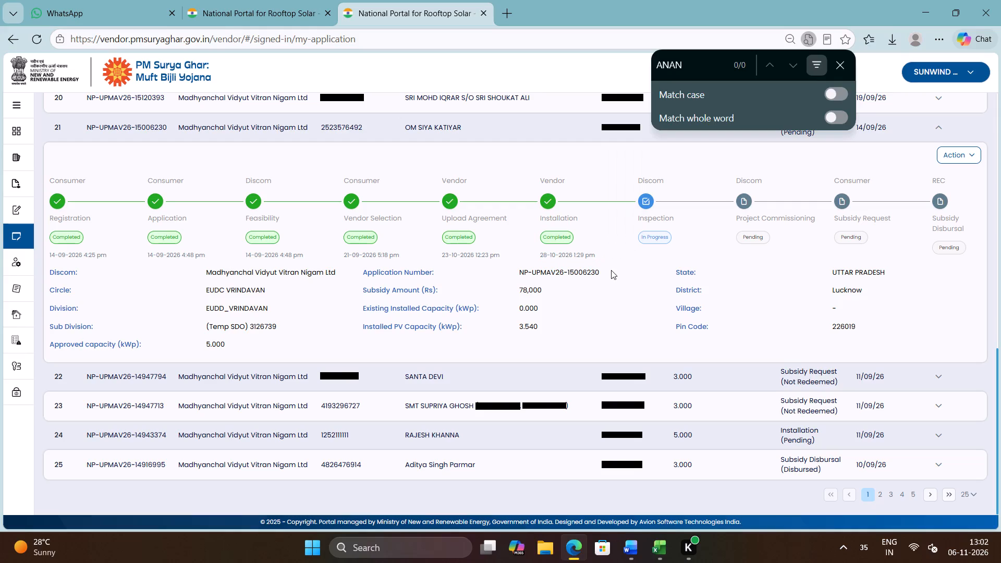
{"action": "left_click_drag", "start_coordinate": [540, 255], "coordinate": [556, 255]}
{"action": "left_click_drag", "start_coordinate": [556, 255], "coordinate": [593, 259]}
{"action": "left_click", "coordinate": [599, 256]}
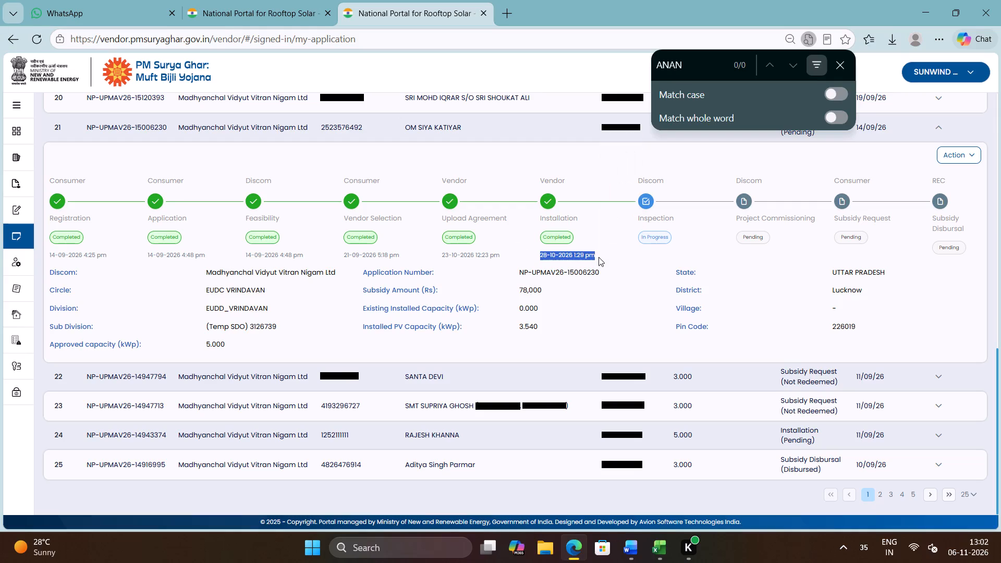
{"action": "left_click", "coordinate": [599, 257]}
{"action": "left_click", "coordinate": [593, 256]}
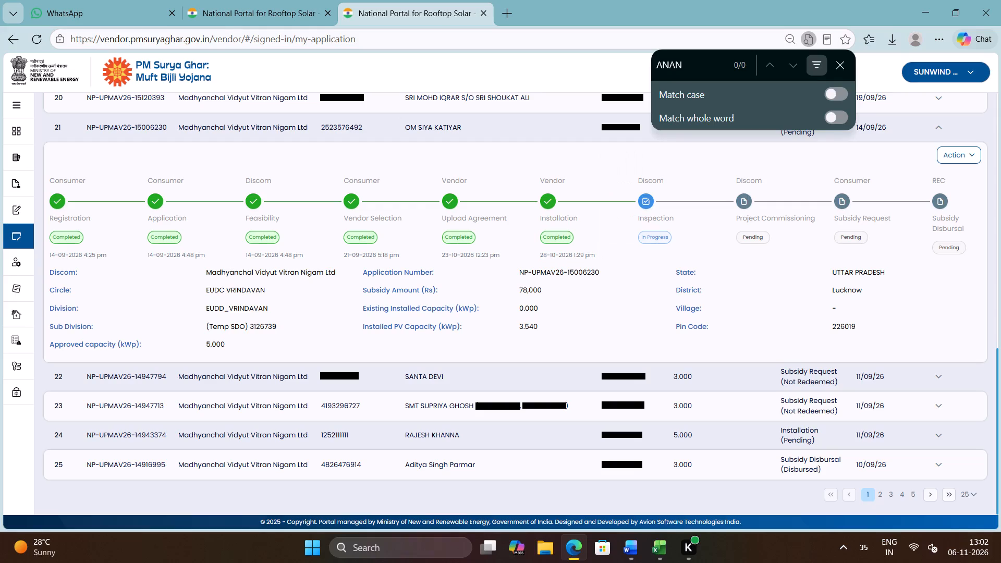
{"action": "left_click_drag", "start_coordinate": [591, 256], "coordinate": [546, 258]}
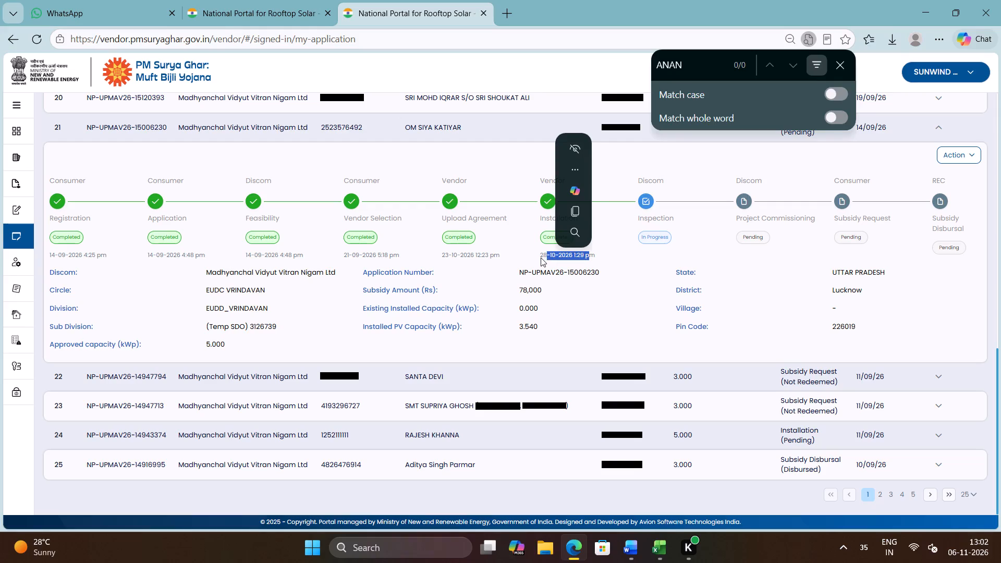
{"action": "left_click_drag", "start_coordinate": [541, 258], "coordinate": [608, 256]}
{"action": "left_click", "coordinate": [693, 276]}
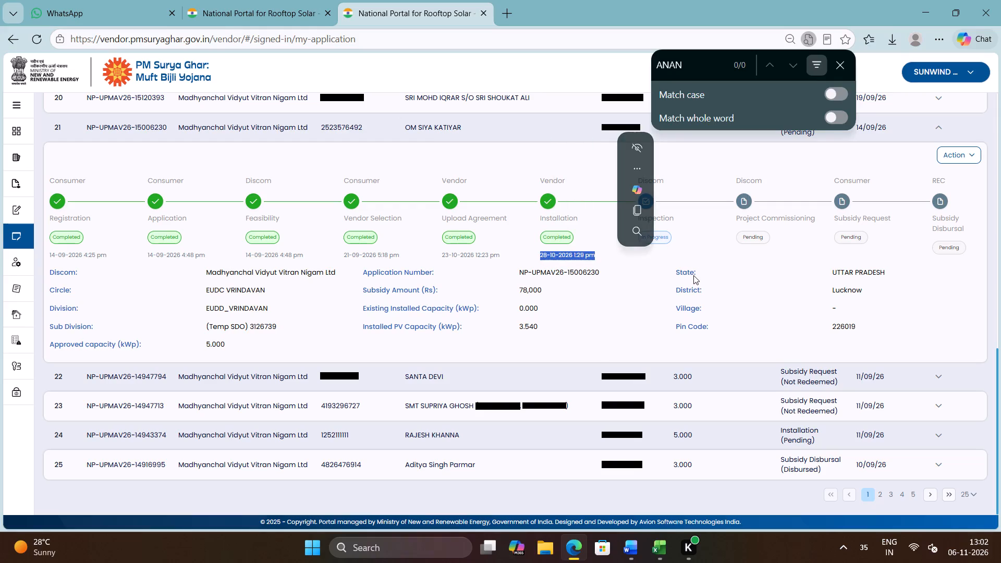
{"action": "left_click", "coordinate": [941, 133]}
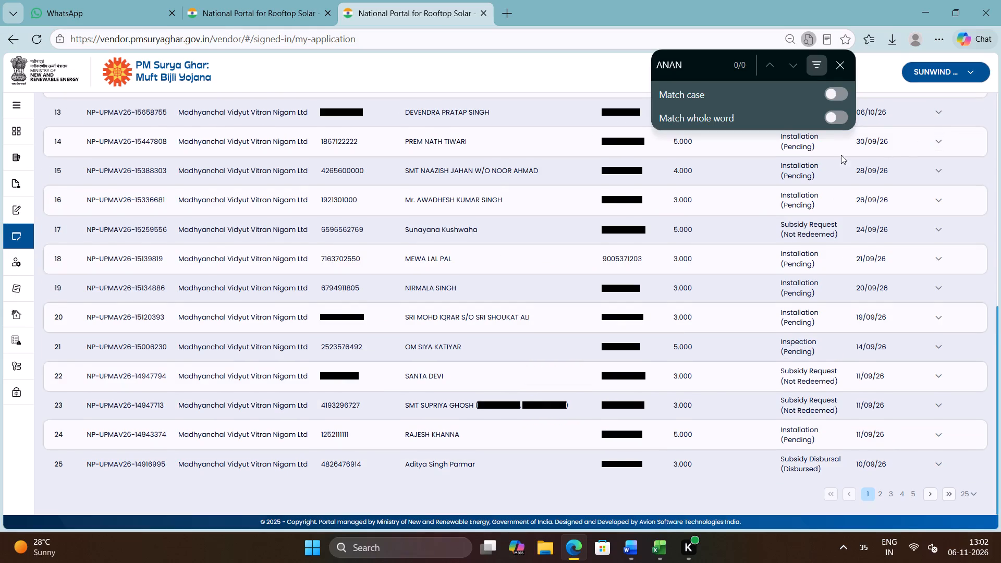
Increase the number of applications shown per page in the My Application list.
{"action": "scroll", "coordinate": [786, 193], "scroll_direction": "down", "scroll_amount": 2}
{"action": "scroll", "coordinate": [793, 242], "scroll_direction": "up", "scroll_amount": 10}
{"action": "scroll", "coordinate": [871, 114], "scroll_direction": "up", "scroll_amount": 2}
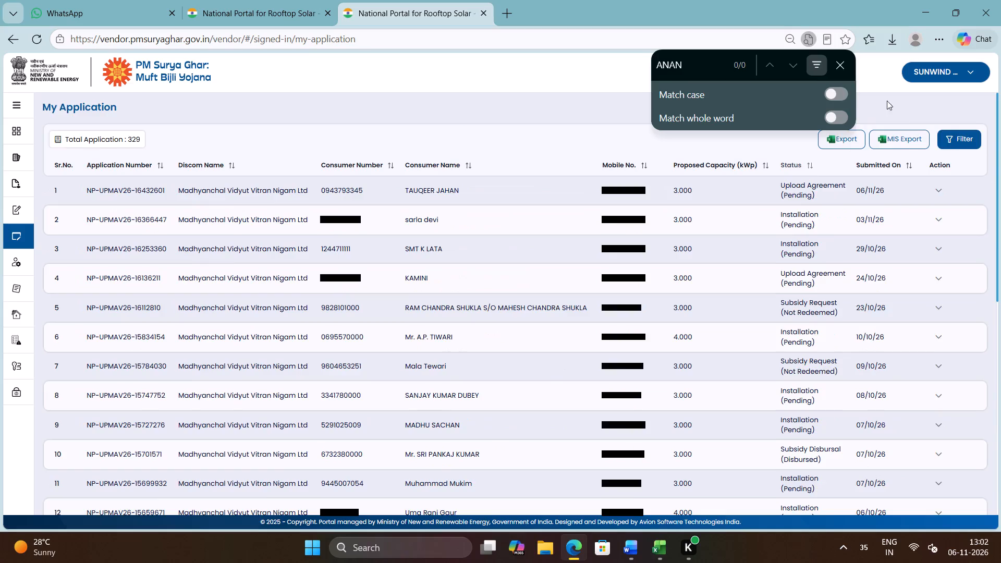
{"action": "scroll", "coordinate": [893, 234], "scroll_direction": "up", "scroll_amount": 1}
{"action": "scroll", "coordinate": [893, 237], "scroll_direction": "down", "scroll_amount": 11}
{"action": "left_click", "coordinate": [969, 499]}
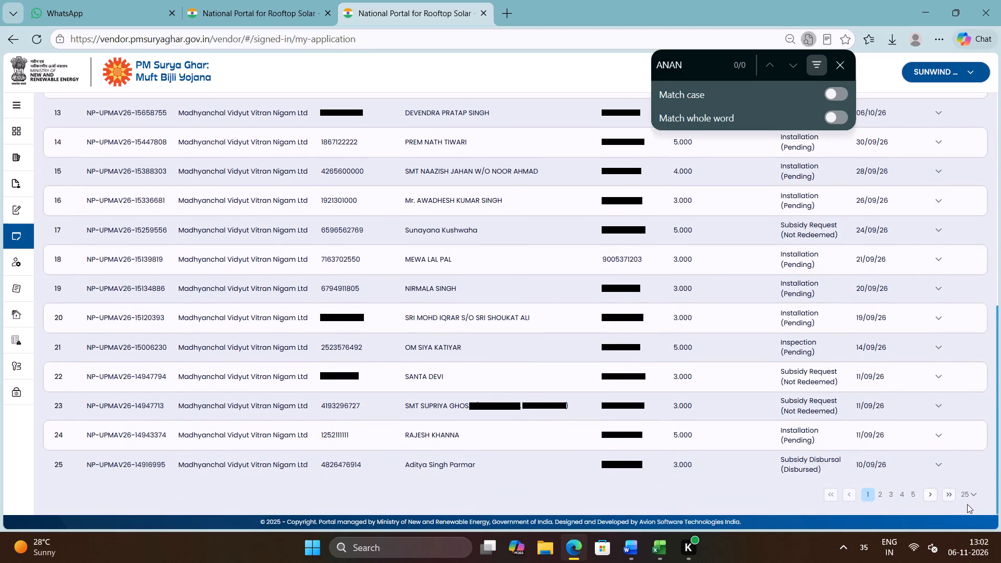
{"action": "left_click", "coordinate": [964, 491]}
{"action": "left_click", "coordinate": [965, 482]}
Search the My Application page for "vrindavan" and close the page search.
{"action": "scroll", "coordinate": [799, 160], "scroll_direction": "up", "scroll_amount": 8}
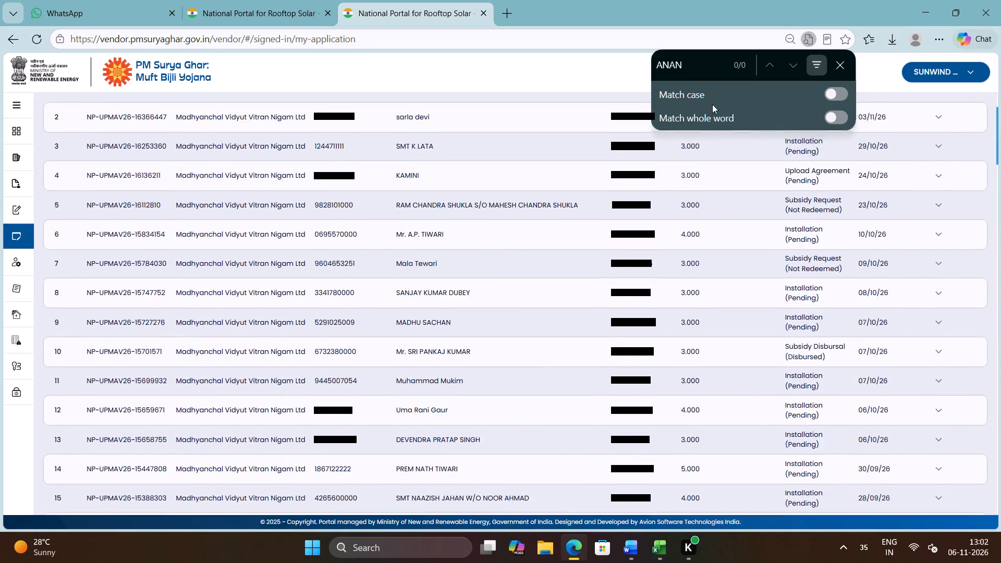
{"action": "scroll", "coordinate": [712, 104], "scroll_direction": "up", "scroll_amount": 2}
{"action": "left_click_drag", "start_coordinate": [707, 74], "coordinate": [607, 67]}
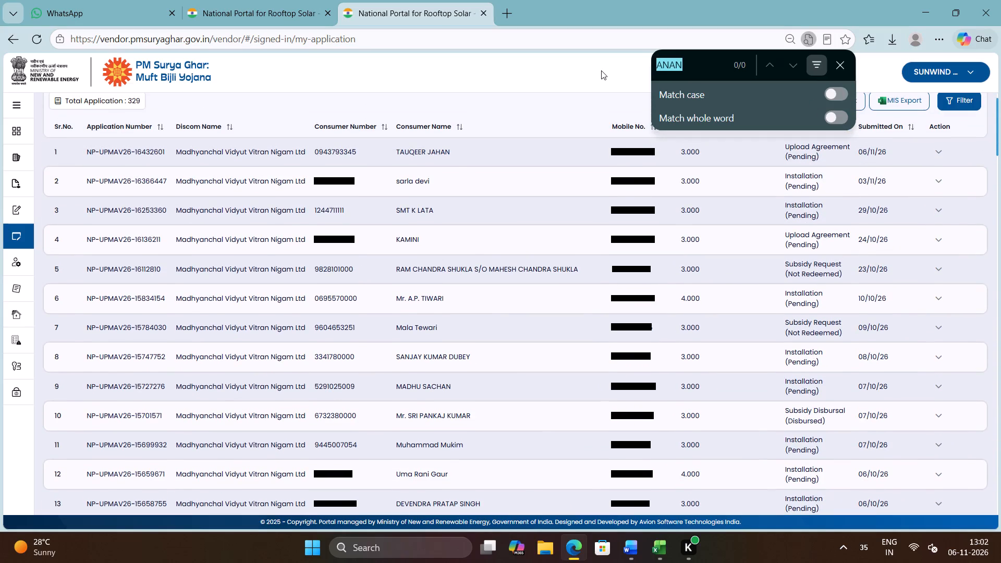
{"action": "type", "text": "vri"}
{"action": "type", "text": "nb"}
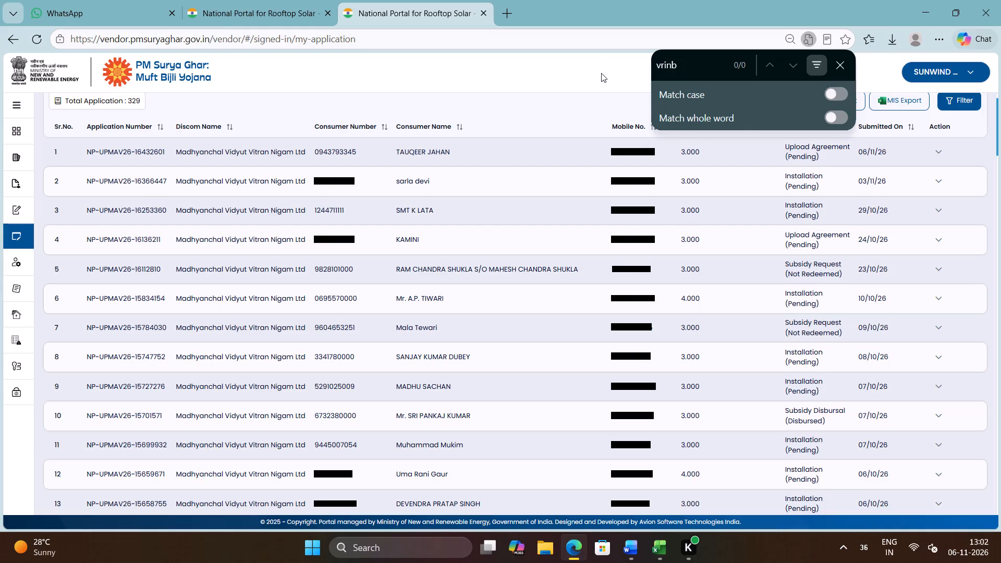
{"action": "key", "text": "BackSpace"}
{"action": "type", "text": "dav"}
{"action": "key", "text": "a"}
{"action": "key", "text": "n"}
{"action": "key", "text": "Return"}
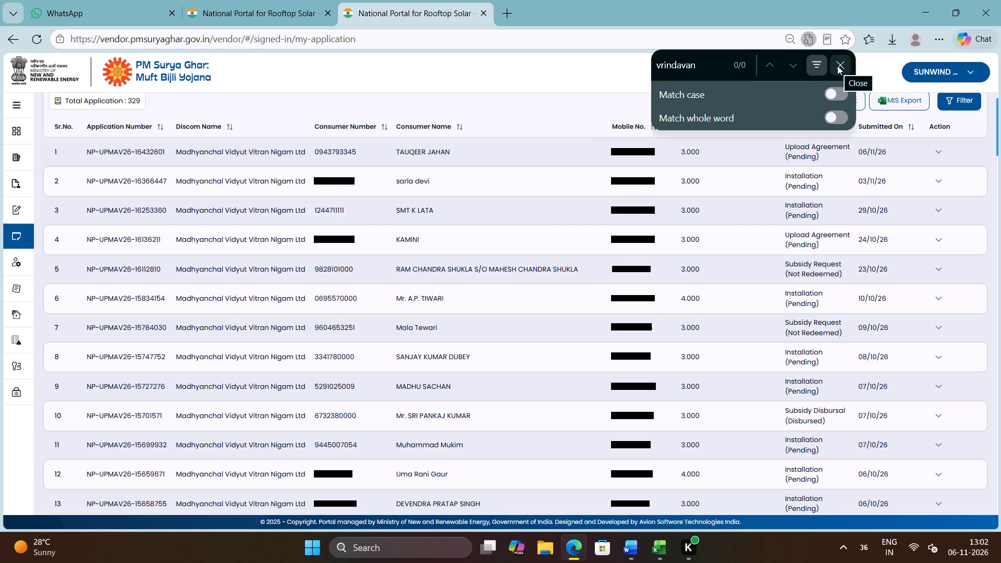
{"action": "left_click_drag", "start_coordinate": [837, 66], "coordinate": [682, 72]}
{"action": "double_click", "coordinate": [668, 58]}
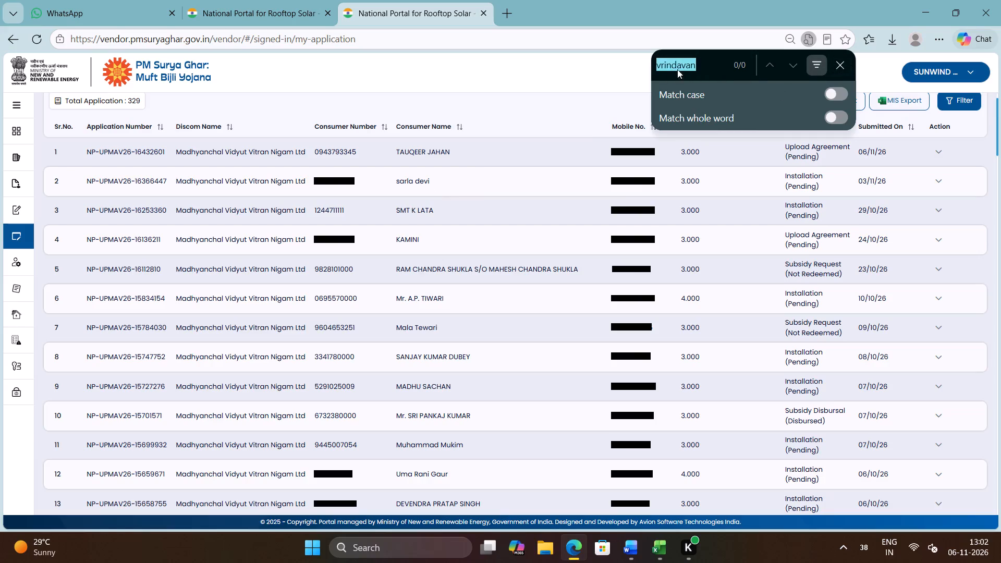
{"action": "left_click", "coordinate": [599, 70]}
{"action": "left_click", "coordinate": [854, 69]}
{"action": "left_click", "coordinate": [839, 67]}
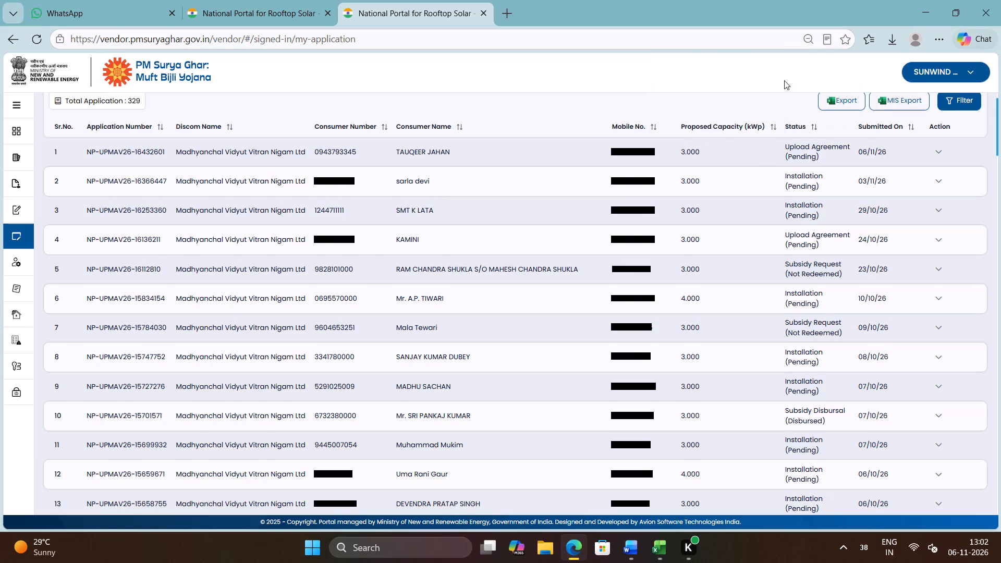
Look through the longer application list and examine the 5.000 kWp application submitted on 22/08/26 marked Reverification.
{"action": "scroll", "coordinate": [657, 134], "scroll_direction": "down", "scroll_amount": 6}
{"action": "scroll", "coordinate": [636, 171], "scroll_direction": "up", "scroll_amount": 1}
{"action": "scroll", "coordinate": [636, 180], "scroll_direction": "down", "scroll_amount": 7}
{"action": "scroll", "coordinate": [632, 186], "scroll_direction": "up", "scroll_amount": 1}
{"action": "scroll", "coordinate": [633, 187], "scroll_direction": "down", "scroll_amount": 7}
{"action": "scroll", "coordinate": [638, 199], "scroll_direction": "up", "scroll_amount": 1}
{"action": "scroll", "coordinate": [638, 203], "scroll_direction": "down", "scroll_amount": 4}
{"action": "scroll", "coordinate": [652, 211], "scroll_direction": "up", "scroll_amount": 4}
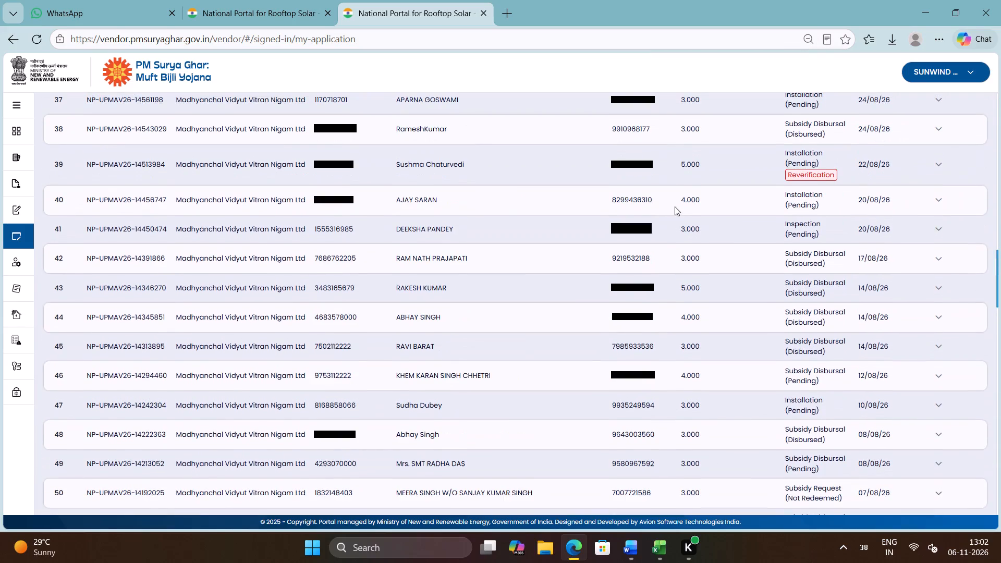
{"action": "left_click_drag", "start_coordinate": [715, 166], "coordinate": [618, 155]}
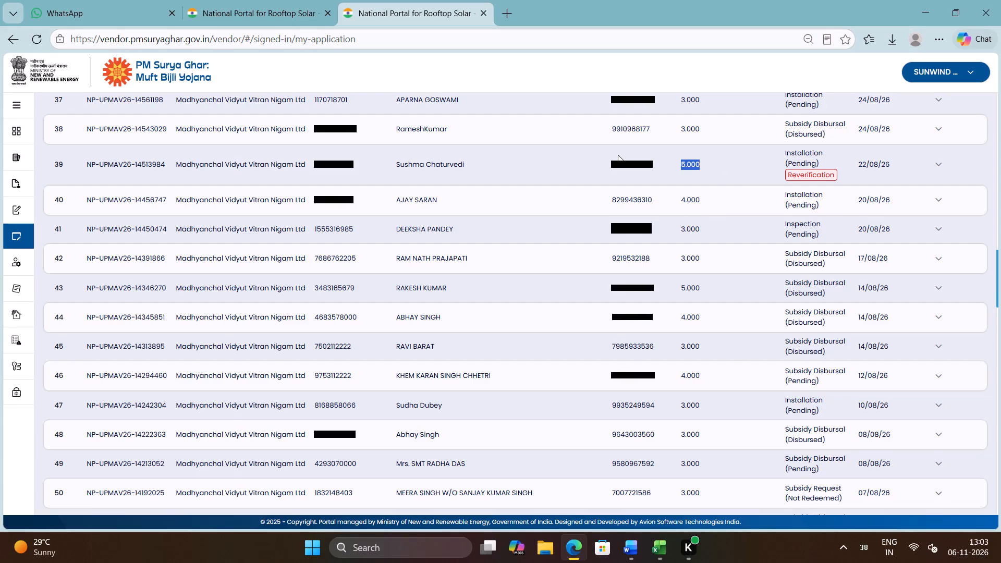
{"action": "left_click_drag", "start_coordinate": [618, 155], "coordinate": [81, 151]}
{"action": "left_click", "coordinate": [81, 172]}
{"action": "left_click", "coordinate": [86, 167]}
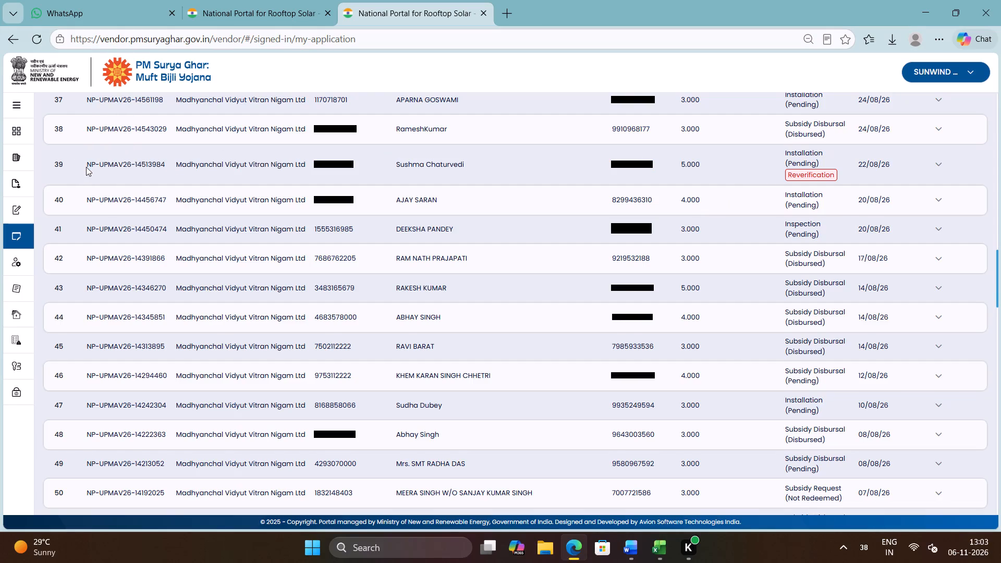
Highlight the row of the 5.000 kWp application submitted on 22/08/26 to check its Reverification status, and clear the highlight.
{"action": "left_click_drag", "start_coordinate": [87, 165], "coordinate": [768, 161]}
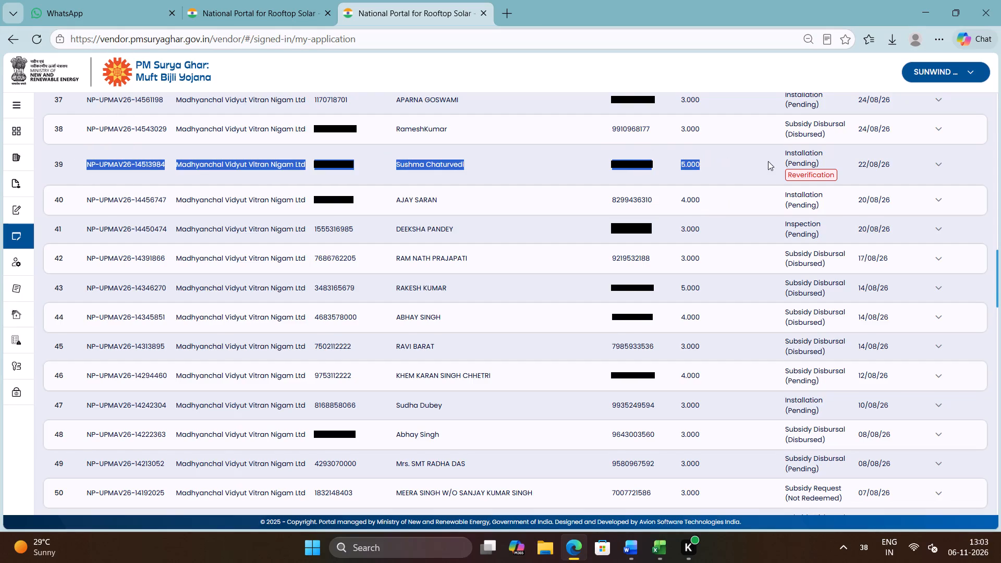
{"action": "left_click_drag", "start_coordinate": [768, 161], "coordinate": [936, 175]}
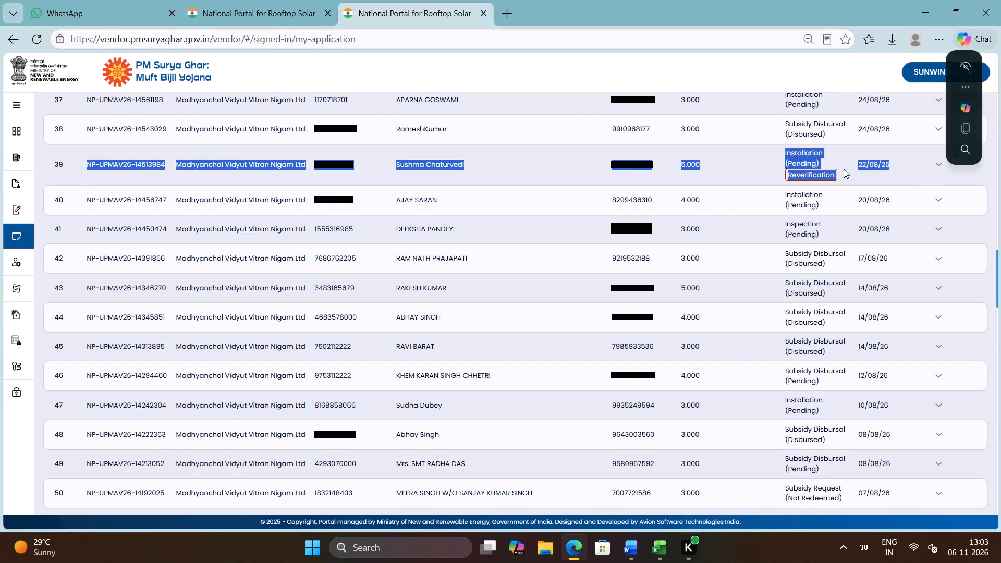
{"action": "left_click", "coordinate": [822, 172]}
{"action": "double_click", "coordinate": [798, 175]}
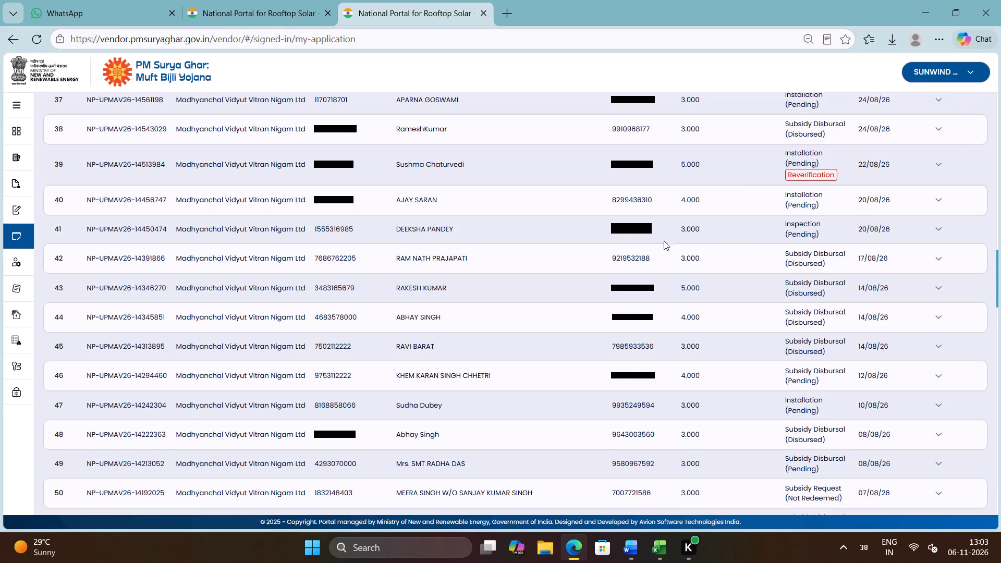
Look through the remaining applications on the first page of the My Application list, examining their statuses and submission dates.
{"action": "scroll", "coordinate": [645, 229], "scroll_direction": "down", "scroll_amount": 1}
{"action": "scroll", "coordinate": [645, 231], "scroll_direction": "up", "scroll_amount": 1}
{"action": "scroll", "coordinate": [645, 235], "scroll_direction": "down", "scroll_amount": 3}
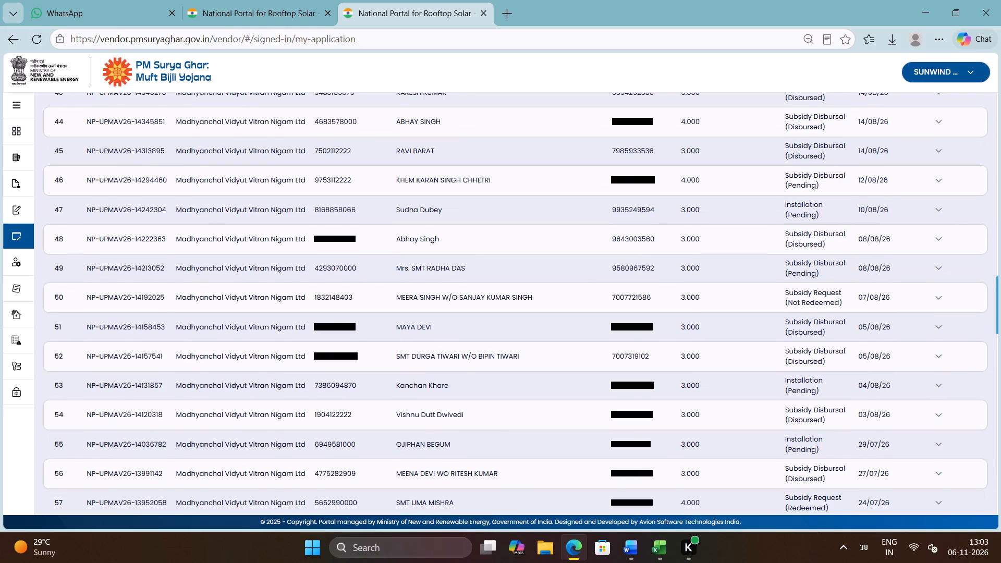
{"action": "scroll", "coordinate": [639, 232], "scroll_direction": "down", "scroll_amount": 4}
{"action": "scroll", "coordinate": [639, 232], "scroll_direction": "up", "scroll_amount": 1}
{"action": "scroll", "coordinate": [639, 232], "scroll_direction": "down", "scroll_amount": 6}
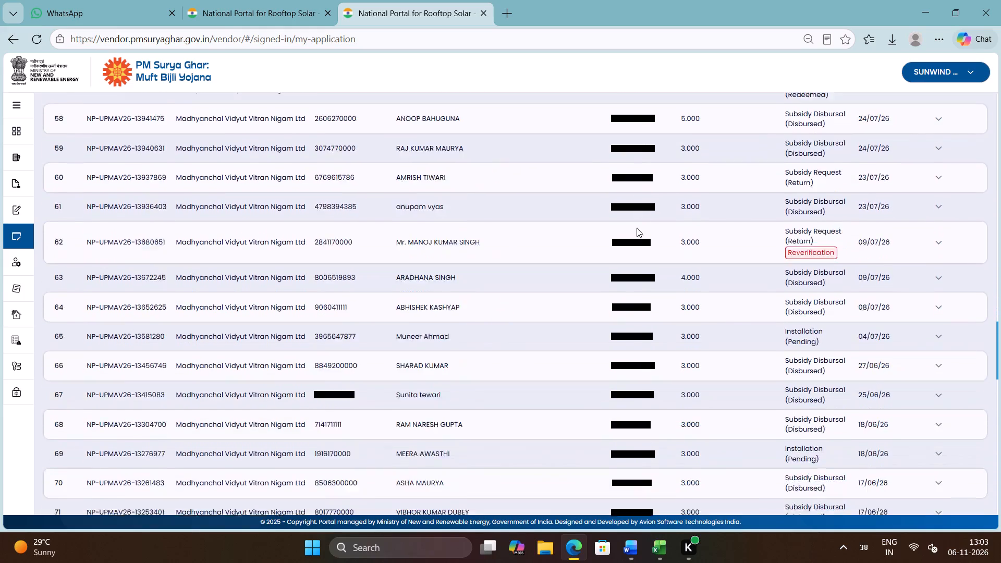
{"action": "scroll", "coordinate": [632, 226], "scroll_direction": "down", "scroll_amount": 16}
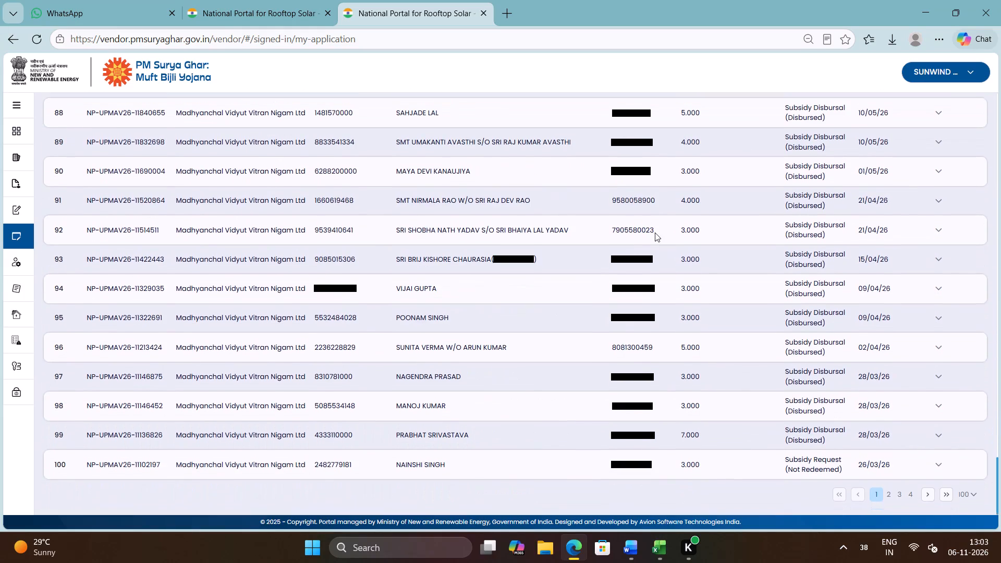
{"action": "scroll", "coordinate": [612, 0], "scroll_direction": "up", "scroll_amount": 7}
{"action": "scroll", "coordinate": [852, 216], "scroll_direction": "up", "scroll_amount": 5}
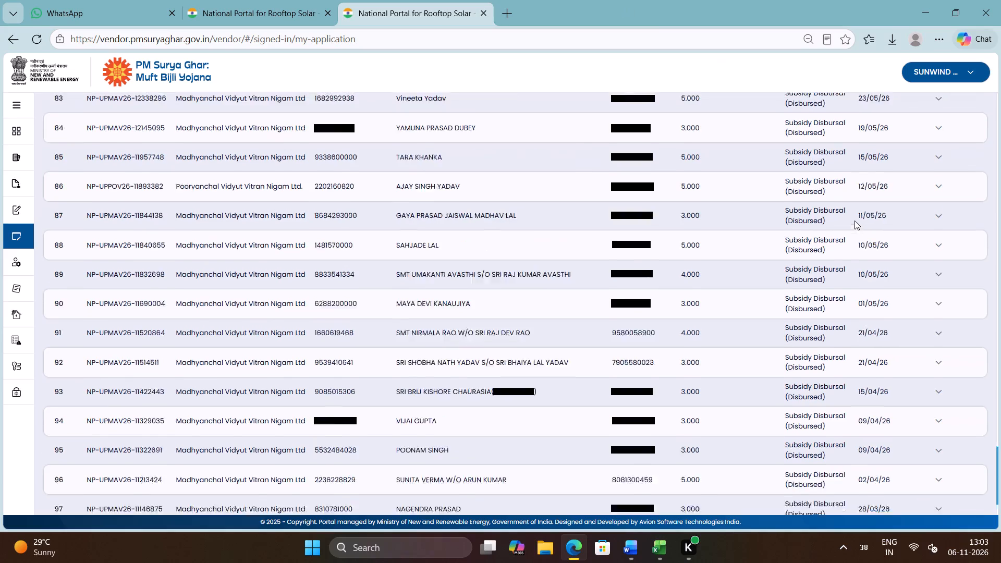
{"action": "scroll", "coordinate": [813, 199], "scroll_direction": "down", "scroll_amount": 5}
{"action": "scroll", "coordinate": [812, 204], "scroll_direction": "up", "scroll_amount": 1}
{"action": "scroll", "coordinate": [812, 205], "scroll_direction": "down", "scroll_amount": 7}
{"action": "scroll", "coordinate": [813, 204], "scroll_direction": "up", "scroll_amount": 1}
{"action": "scroll", "coordinate": [813, 204], "scroll_direction": "down", "scroll_amount": 1}
{"action": "scroll", "coordinate": [824, 179], "scroll_direction": "up", "scroll_amount": 9}
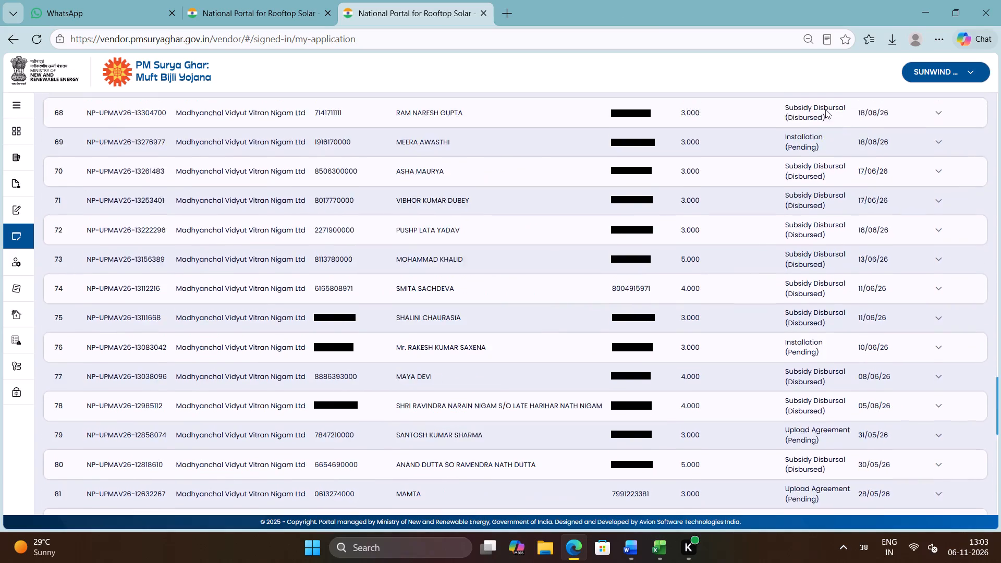
Sort the My Application list by Status.
{"action": "scroll", "coordinate": [825, 109], "scroll_direction": "up", "scroll_amount": 4}
{"action": "scroll", "coordinate": [822, 121], "scroll_direction": "up", "scroll_amount": 20}
{"action": "scroll", "coordinate": [822, 121], "scroll_direction": "up", "scroll_amount": 5}
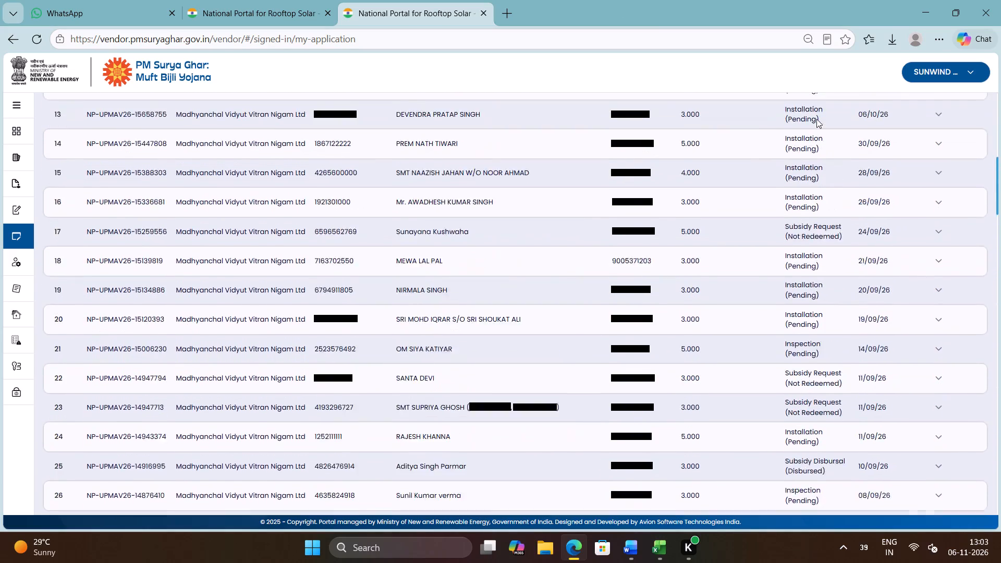
{"action": "scroll", "coordinate": [816, 119], "scroll_direction": "up", "scroll_amount": 9}
{"action": "left_click", "coordinate": [811, 165]}
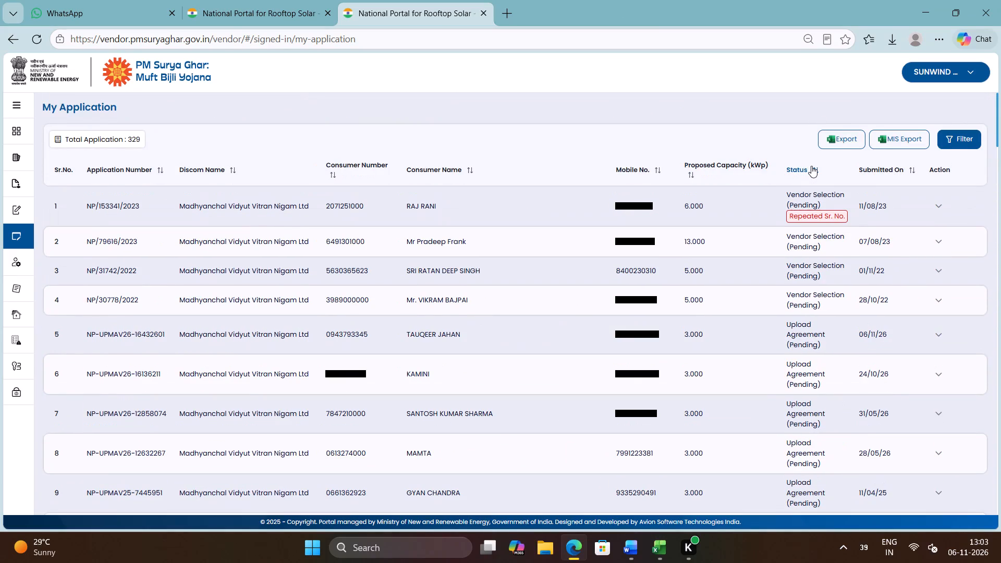
Look through the status-sorted list from the Upload Agreement and Installation applications to those with Inspection (Pending).
{"action": "scroll", "coordinate": [856, 228], "scroll_direction": "down", "scroll_amount": 7}
{"action": "scroll", "coordinate": [858, 235], "scroll_direction": "up", "scroll_amount": 1}
{"action": "scroll", "coordinate": [858, 235], "scroll_direction": "down", "scroll_amount": 4}
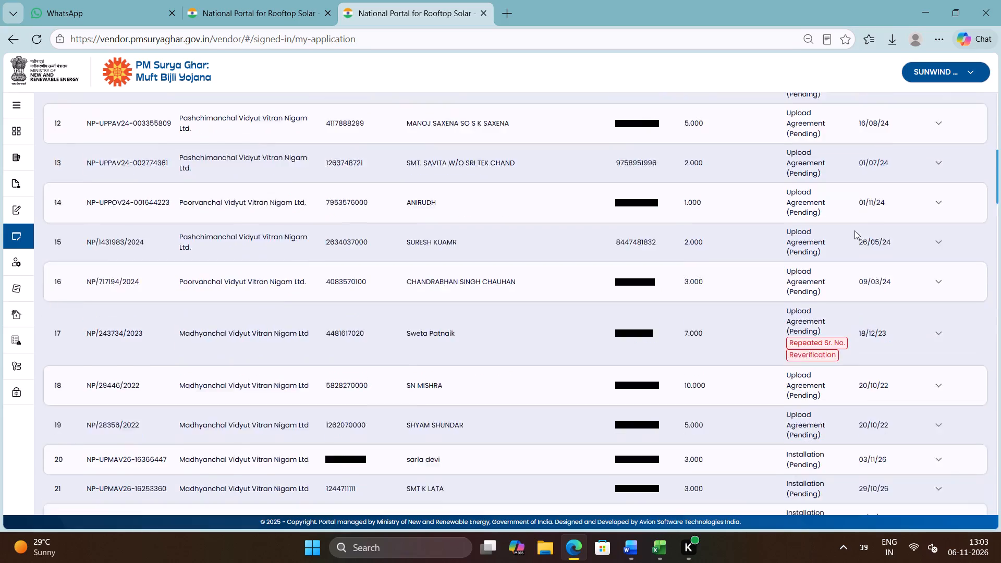
{"action": "scroll", "coordinate": [853, 228], "scroll_direction": "down", "scroll_amount": 3}
{"action": "scroll", "coordinate": [853, 228], "scroll_direction": "up", "scroll_amount": 1}
{"action": "scroll", "coordinate": [853, 228], "scroll_direction": "down", "scroll_amount": 1}
{"action": "scroll", "coordinate": [824, 203], "scroll_direction": "up", "scroll_amount": 2}
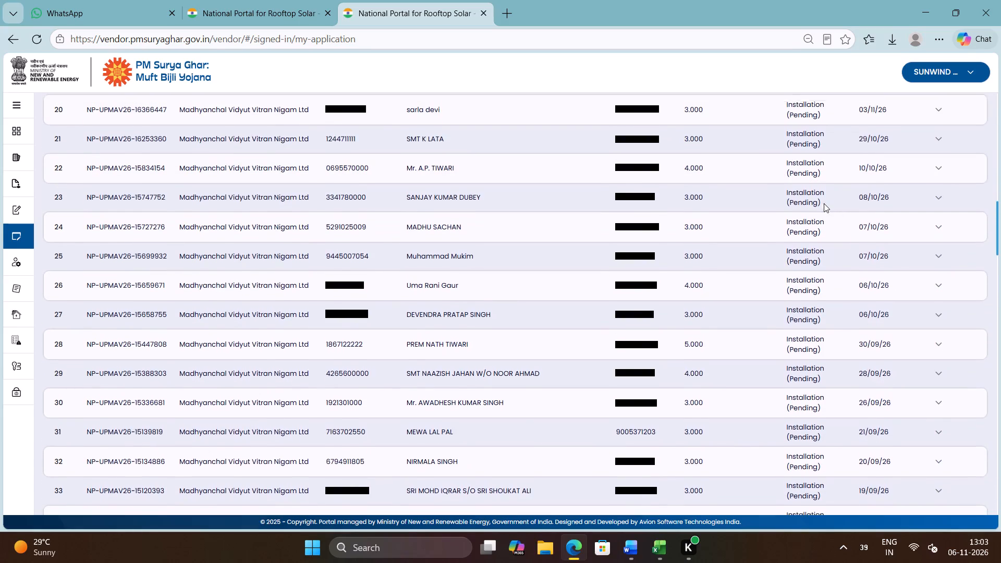
{"action": "scroll", "coordinate": [824, 203], "scroll_direction": "up", "scroll_amount": 2}
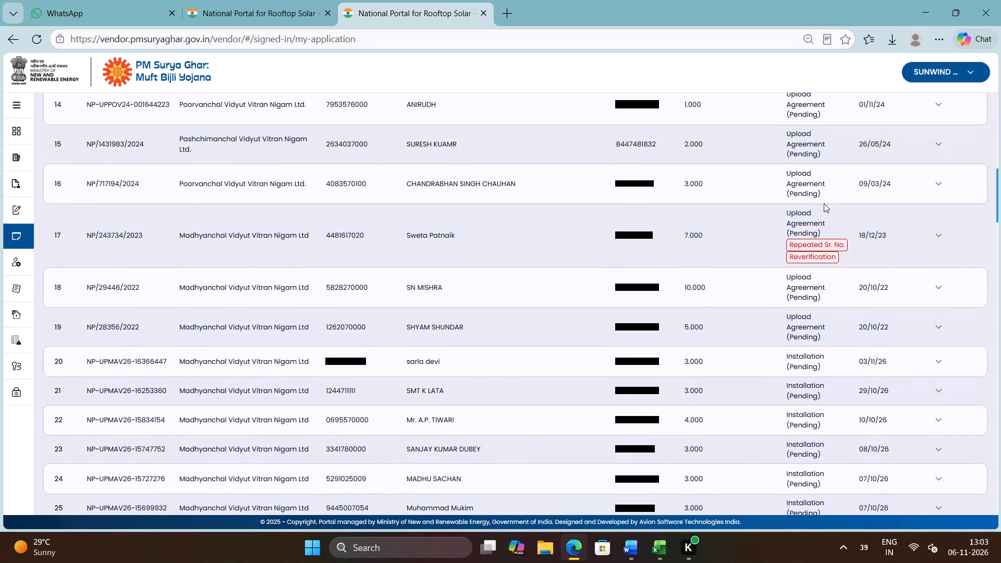
{"action": "scroll", "coordinate": [820, 202], "scroll_direction": "down", "scroll_amount": 8}
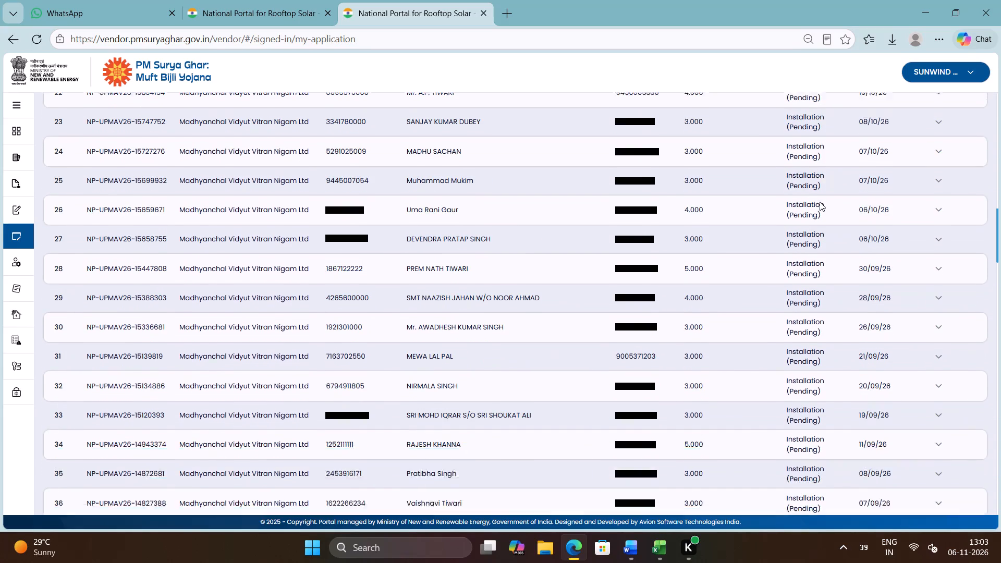
{"action": "scroll", "coordinate": [820, 202], "scroll_direction": "down", "scroll_amount": 8}
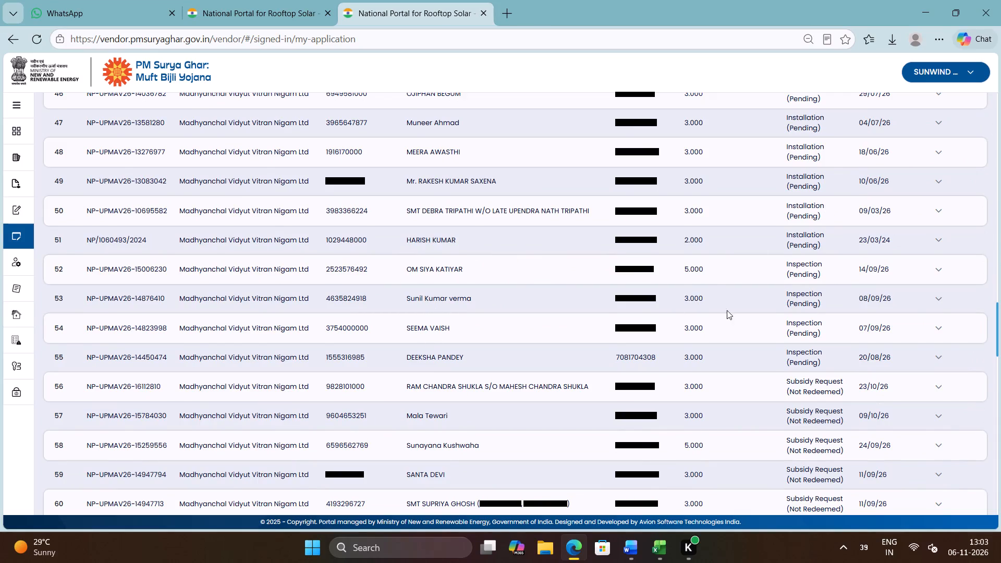
Expand the Inspection (Pending) application submitted on 07/09/26, examine its stage dates and division details, and collapse it.
{"action": "left_click", "coordinate": [937, 327]}
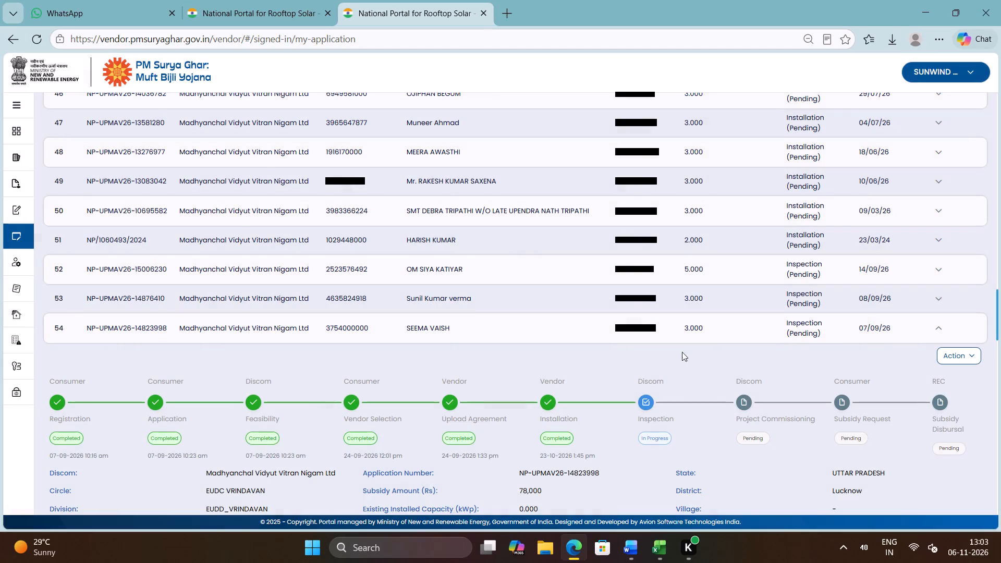
{"action": "scroll", "coordinate": [512, 340], "scroll_direction": "down", "scroll_amount": 1}
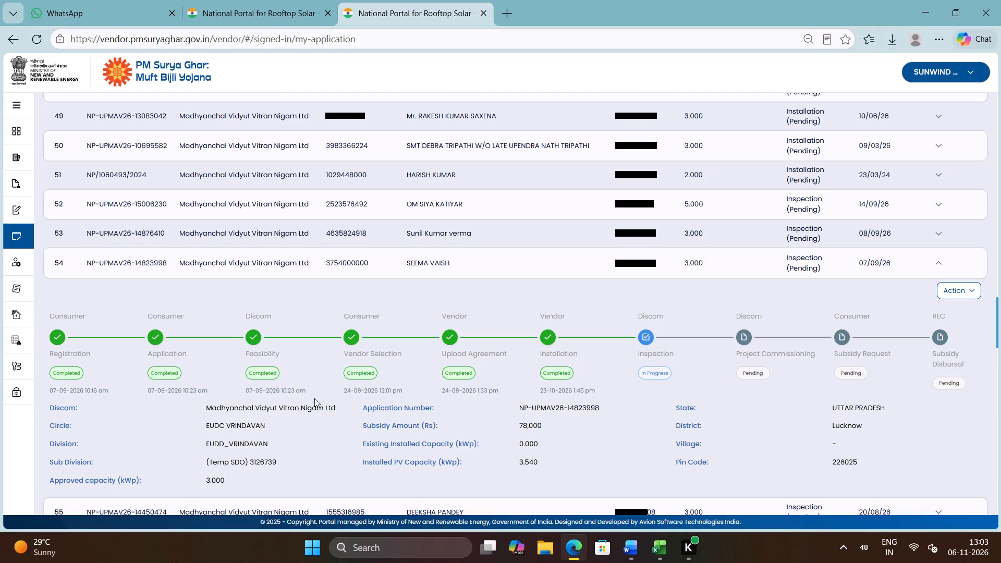
{"action": "left_click", "coordinate": [947, 266]}
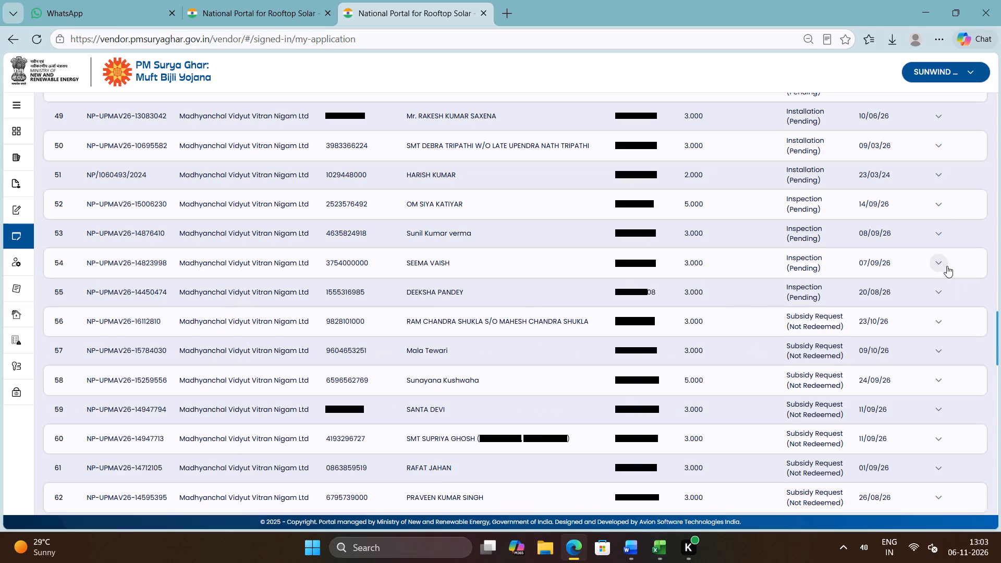
Expand the Inspection (Pending) application submitted on 20/08/26, examine its circle and division details, and collapse it.
{"action": "left_click", "coordinate": [936, 296]}
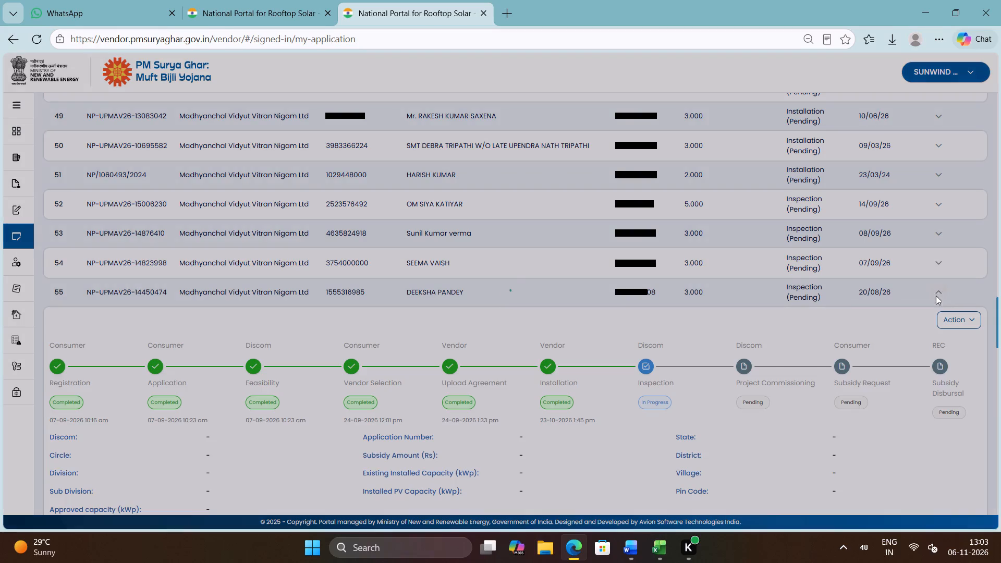
{"action": "scroll", "coordinate": [809, 300], "scroll_direction": "down", "scroll_amount": 1}
{"action": "scroll", "coordinate": [803, 305], "scroll_direction": "up", "scroll_amount": 1}
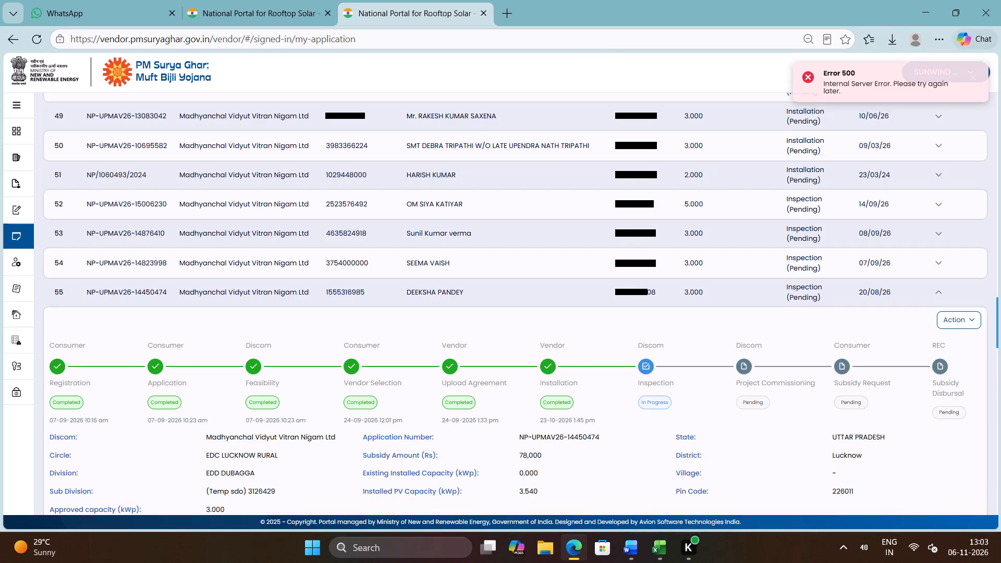
{"action": "left_click_drag", "start_coordinate": [750, 189], "coordinate": [461, 287]}
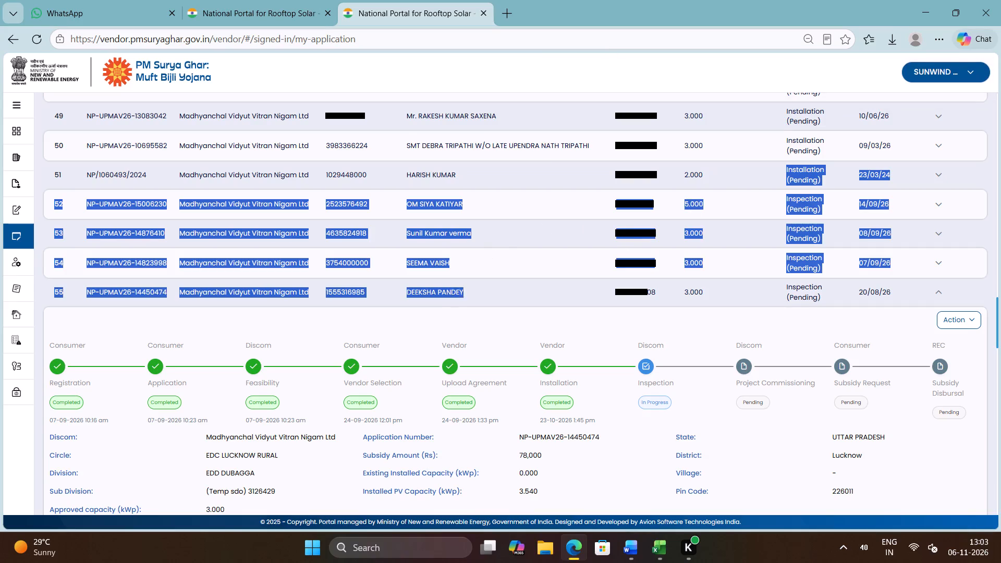
{"action": "left_click_drag", "start_coordinate": [461, 287], "coordinate": [383, 338]}
{"action": "left_click", "coordinate": [936, 291]}
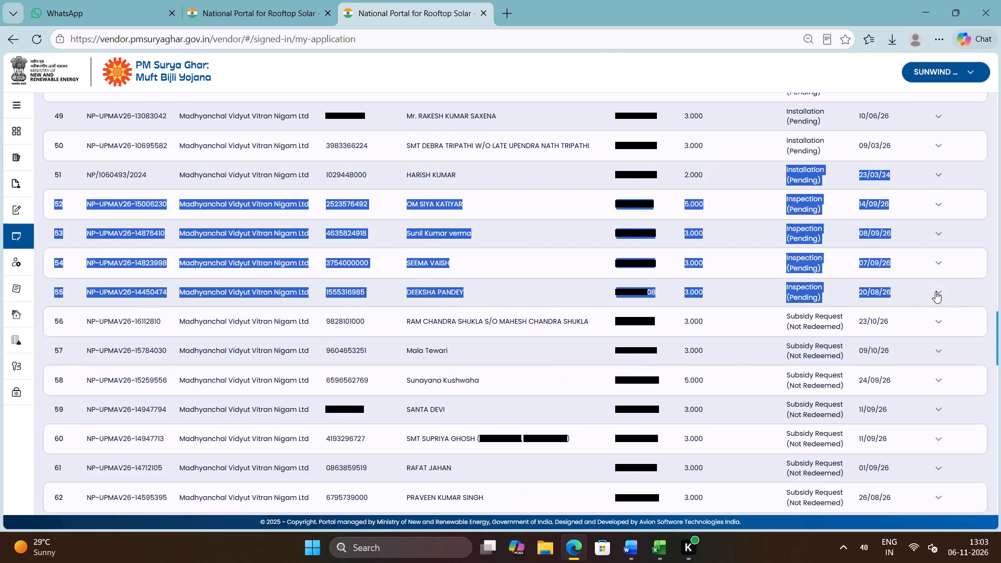
{"action": "left_click", "coordinate": [869, 285]}
{"action": "left_click", "coordinate": [854, 297]}
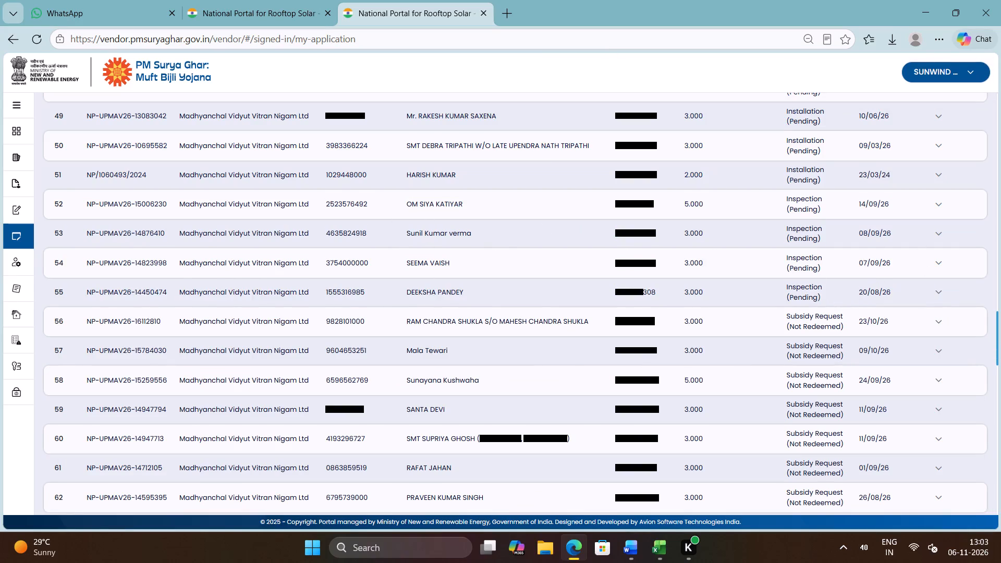
Highlight all Inspection (Pending) rows, from the application submitted on 14/09/26 to the one submitted on 20/08/26.
{"action": "left_click_drag", "start_coordinate": [822, 197], "coordinate": [805, 199]}
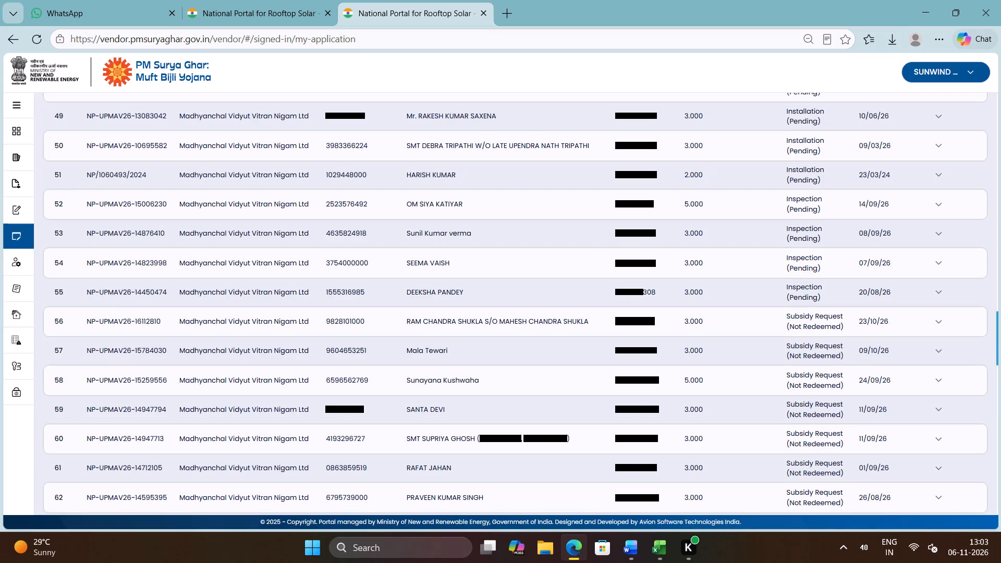
{"action": "left_click_drag", "start_coordinate": [805, 199], "coordinate": [418, 323]}
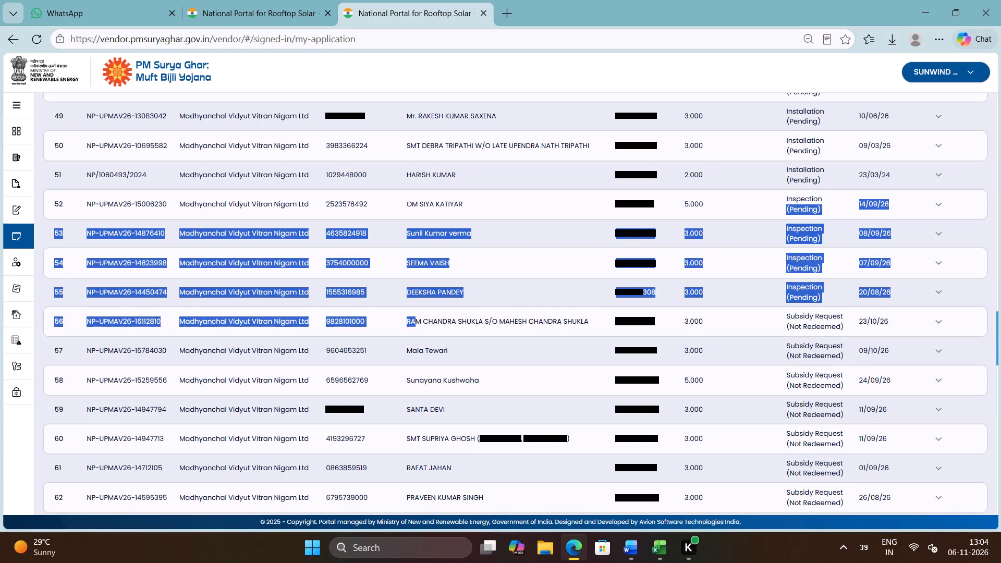
{"action": "left_click_drag", "start_coordinate": [418, 323], "coordinate": [901, 293]}
{"action": "left_click", "coordinate": [888, 292]}
{"action": "left_click", "coordinate": [895, 296]}
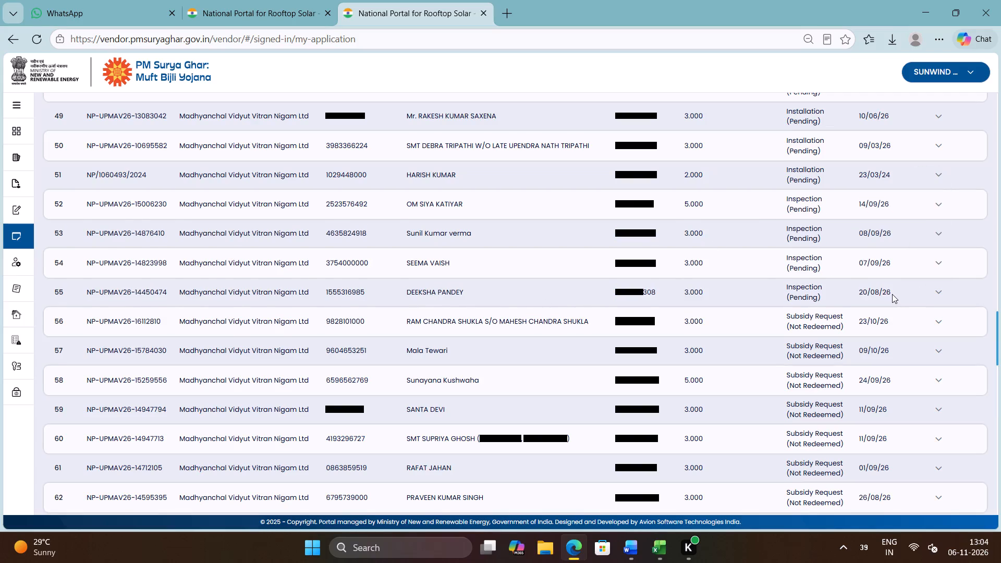
{"action": "left_click_drag", "start_coordinate": [892, 293], "coordinate": [108, 202]}
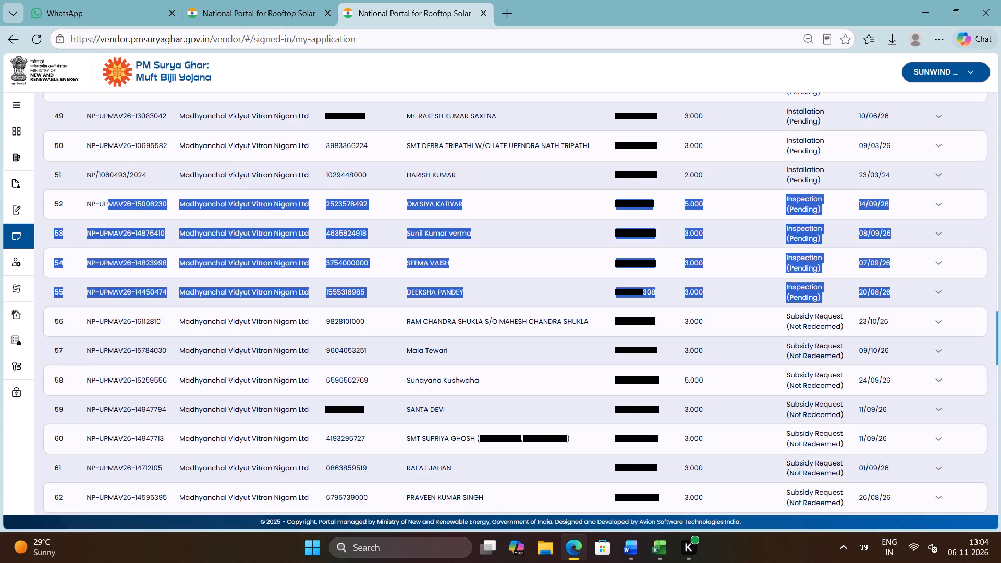
{"action": "left_click_drag", "start_coordinate": [108, 202], "coordinate": [52, 204]}
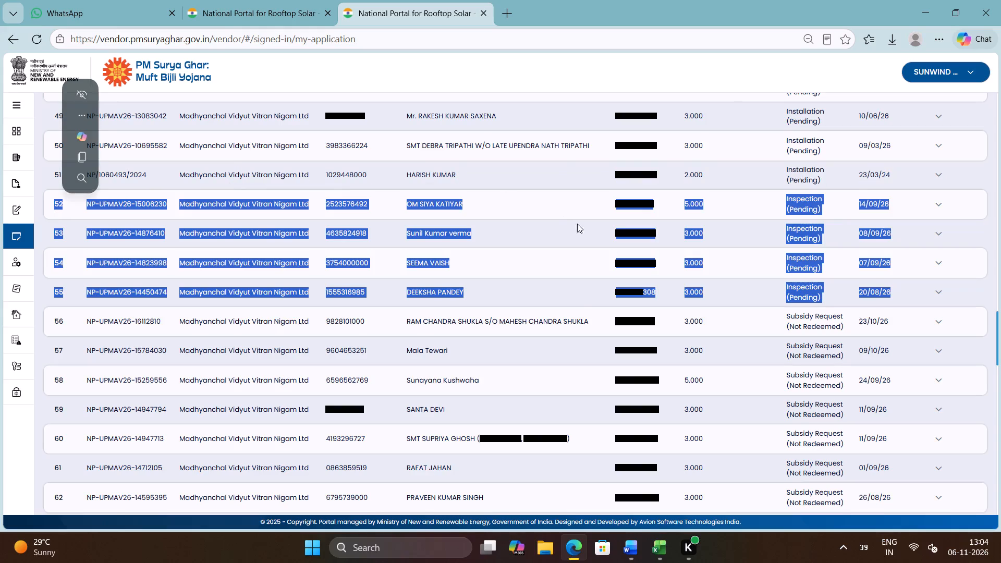
Expand the Inspection (Pending) application submitted on 08/09/26 and examine its stage dates and division details.
{"action": "left_click", "coordinate": [939, 237]}
{"action": "left_click", "coordinate": [913, 274]}
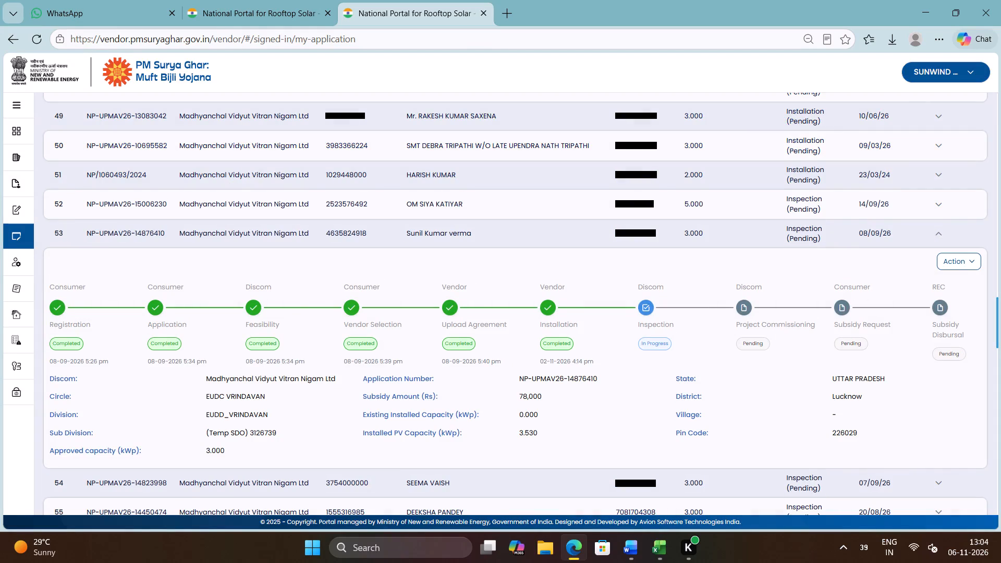
Expand the 5.000 kWp Inspection (Pending) application submitted on 14/09/26 to examine its stage dates and division details.
{"action": "left_click", "coordinate": [936, 207]}
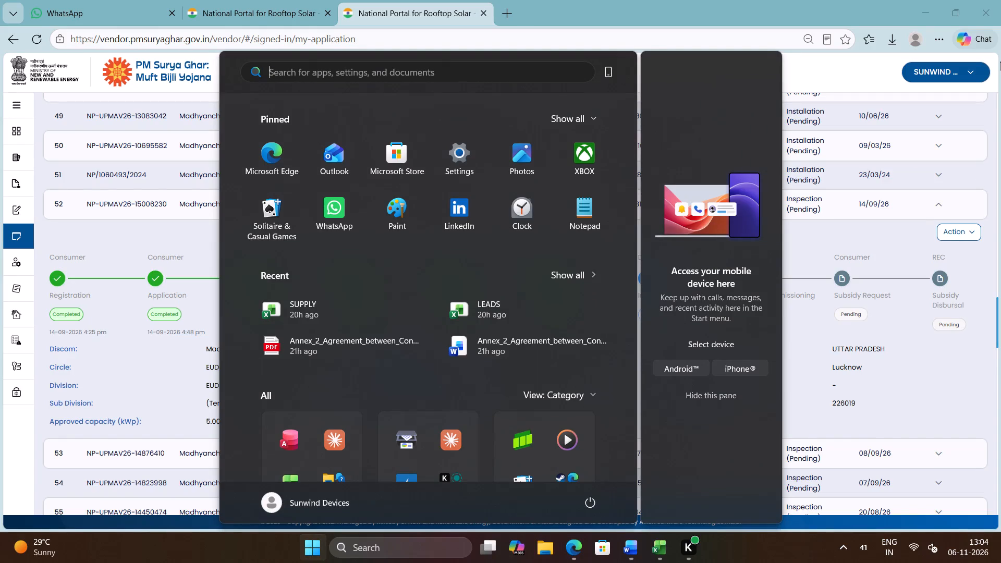
{"action": "key", "text": "Escape"}
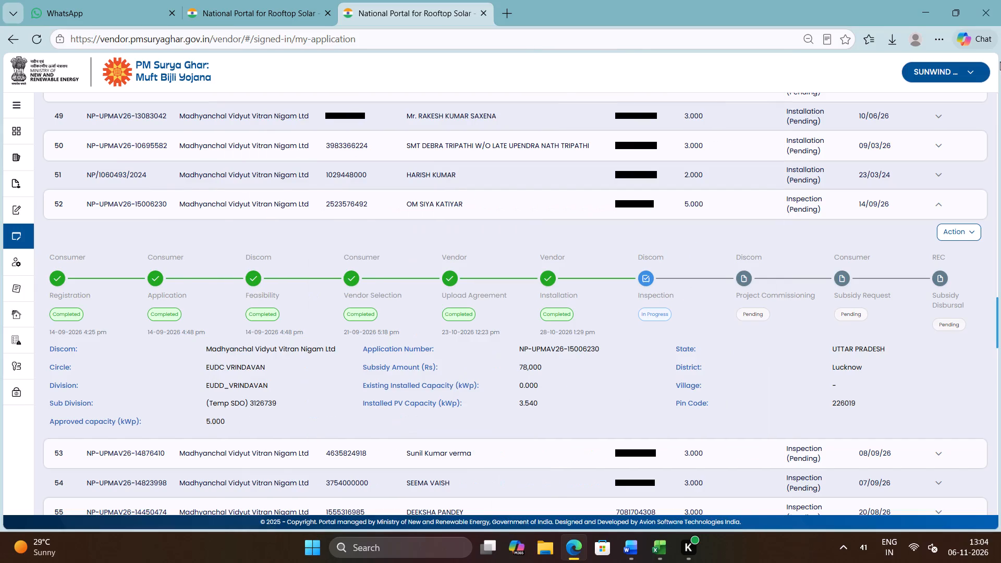
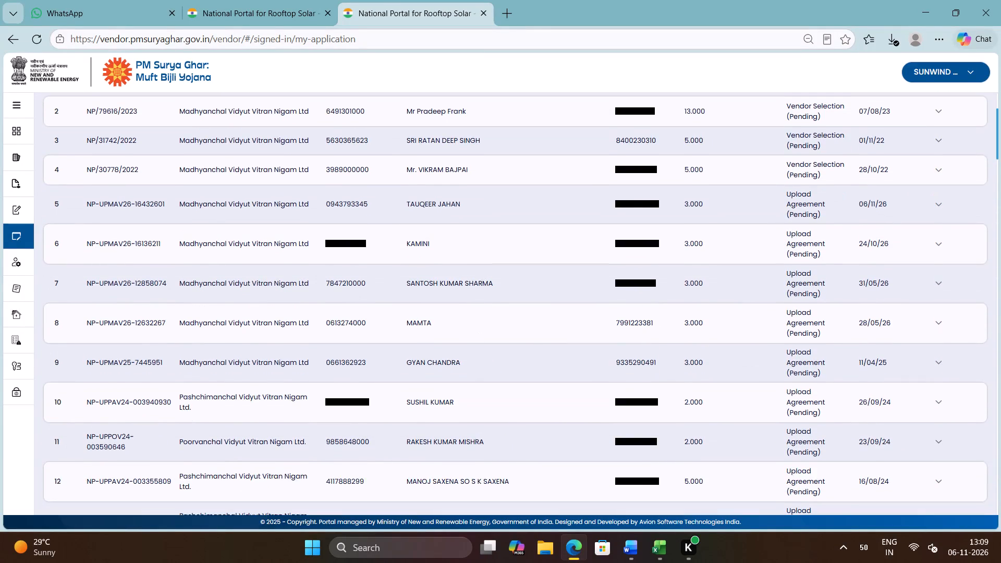
Reload the vendor portal and reopen the My Application list in its default order.
{"action": "scroll", "coordinate": [464, 283], "scroll_direction": "up", "scroll_amount": 2}
{"action": "scroll", "coordinate": [463, 283], "scroll_direction": "down", "scroll_amount": 1}
{"action": "scroll", "coordinate": [463, 283], "scroll_direction": "up", "scroll_amount": 7}
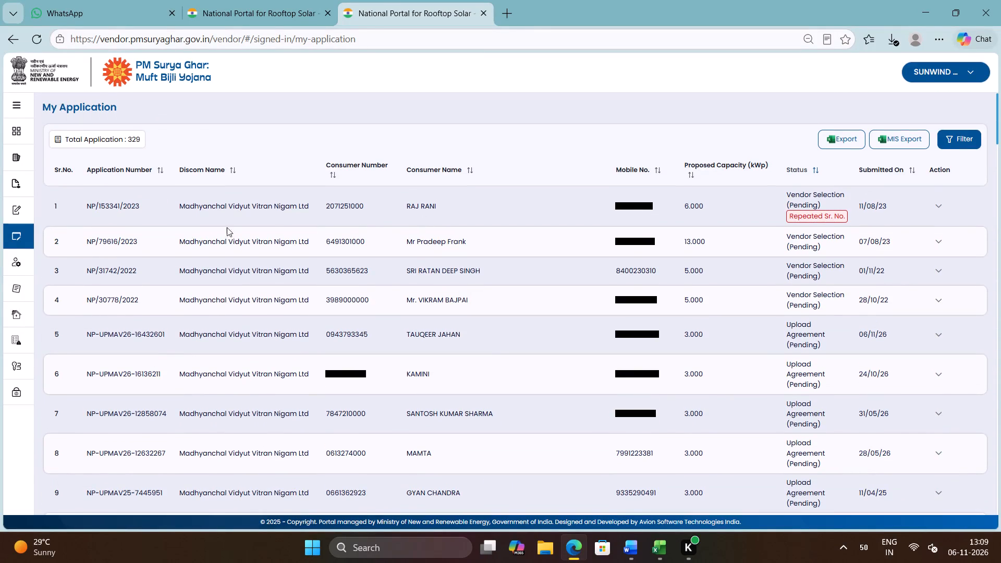
{"action": "left_click", "coordinate": [6, 252]}
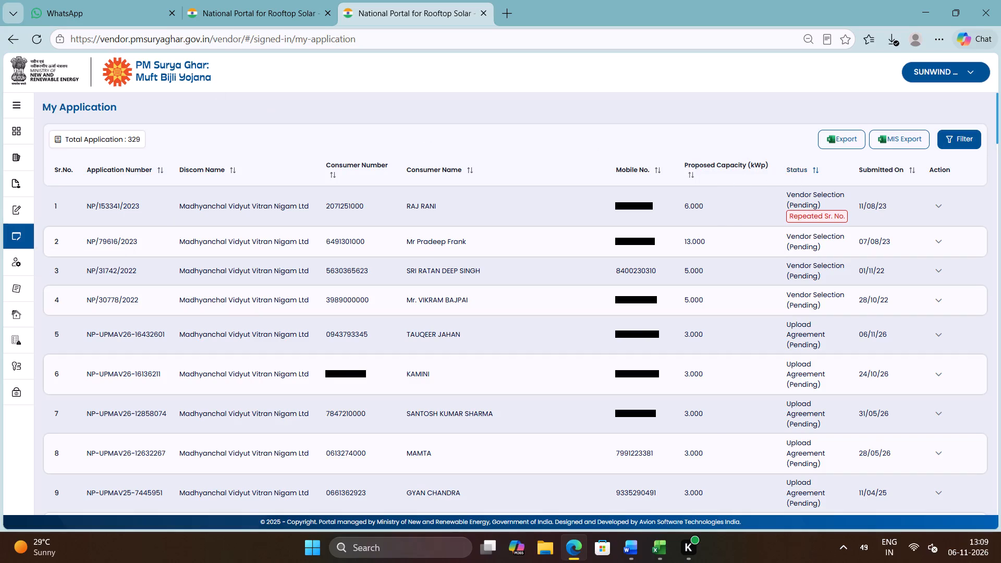
{"action": "left_click", "coordinate": [31, 38]}
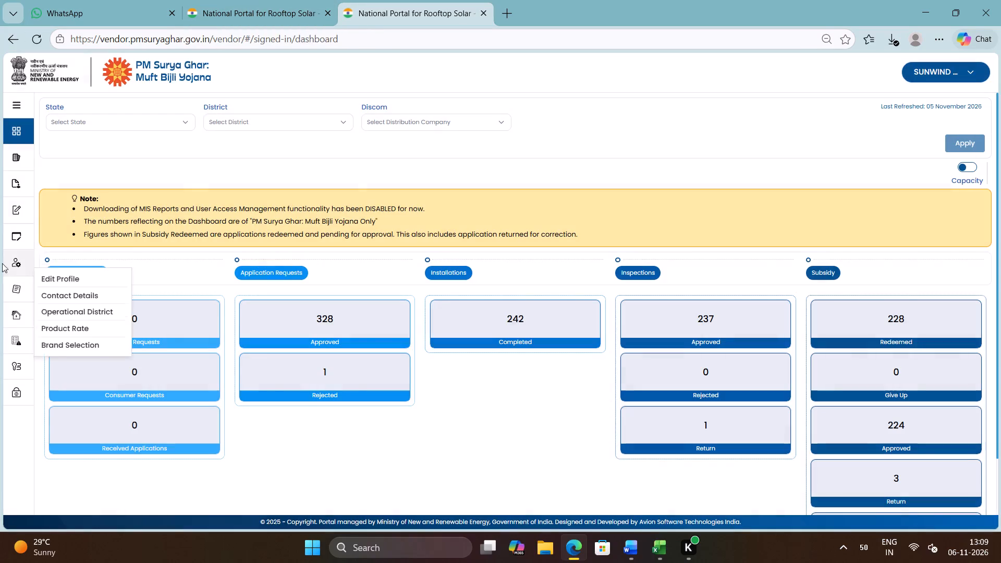
{"action": "left_click", "coordinate": [18, 235]}
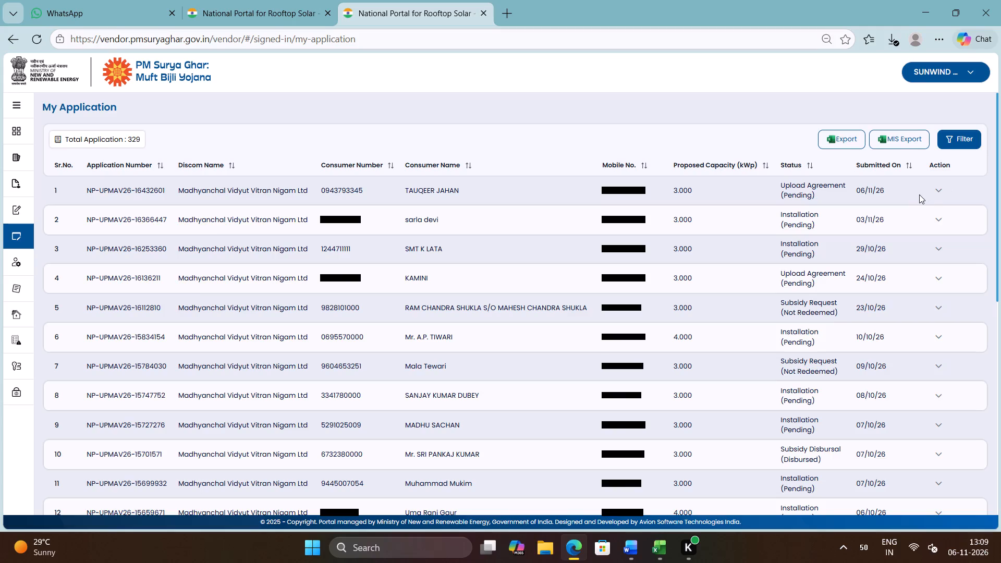
Expand the Upload Agreement (Pending) application submitted on 06/11/26 and open its Upload Agreement form.
{"action": "left_click", "coordinate": [934, 195]}
{"action": "left_click", "coordinate": [956, 218]}
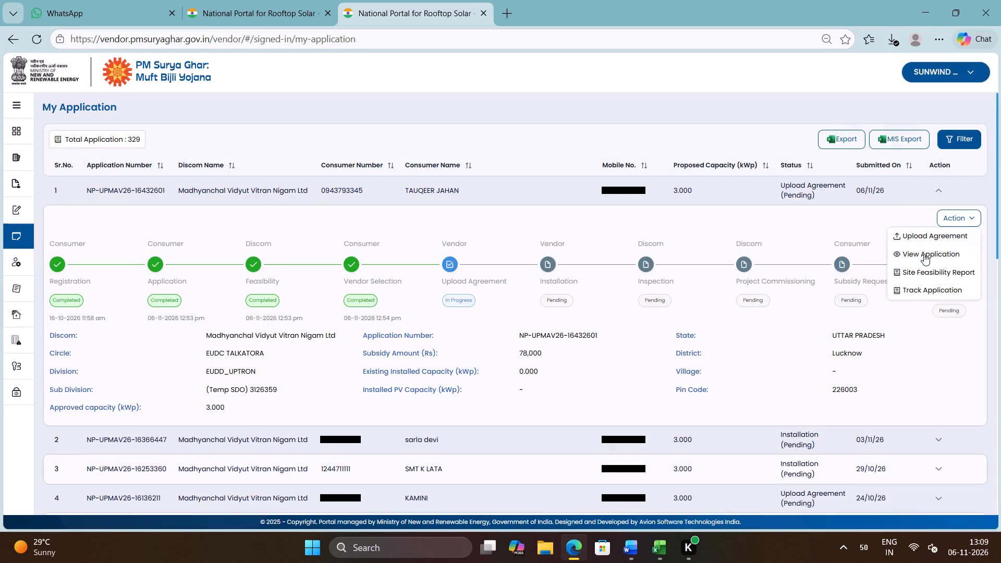
{"action": "left_click", "coordinate": [912, 242]}
{"action": "left_click", "coordinate": [948, 219]}
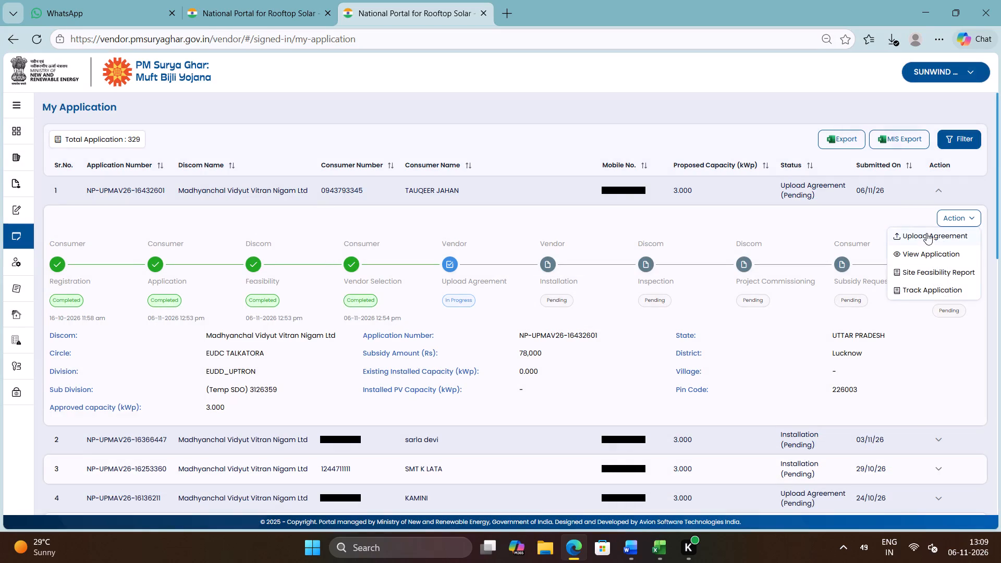
{"action": "left_click", "coordinate": [926, 233]}
Choose the TAWQEER FEAS PDF from the Downloads folder for the Agreement Copy.
{"action": "left_click", "coordinate": [469, 347]}
{"action": "left_click", "coordinate": [468, 339]}
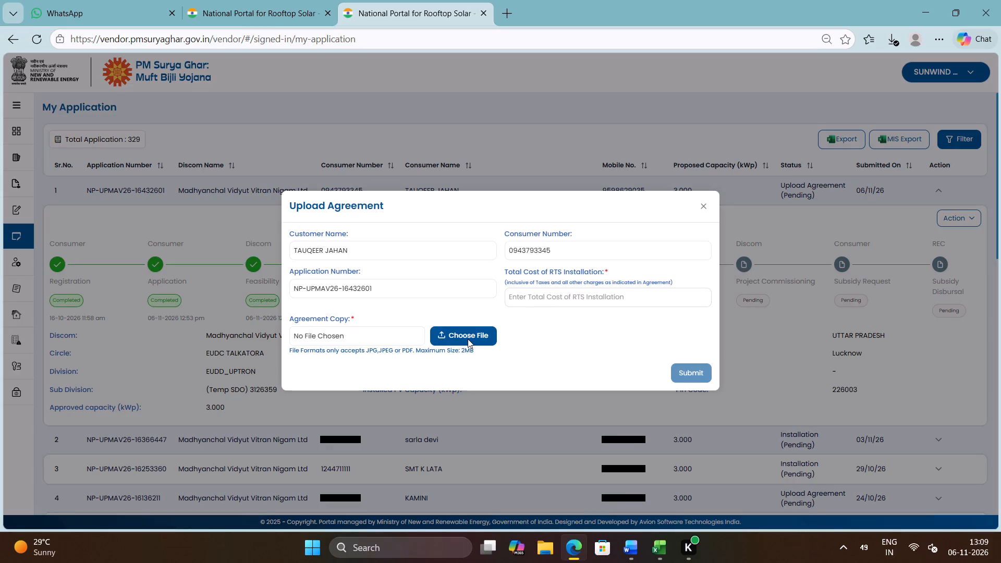
{"action": "left_click", "coordinate": [207, 100]}
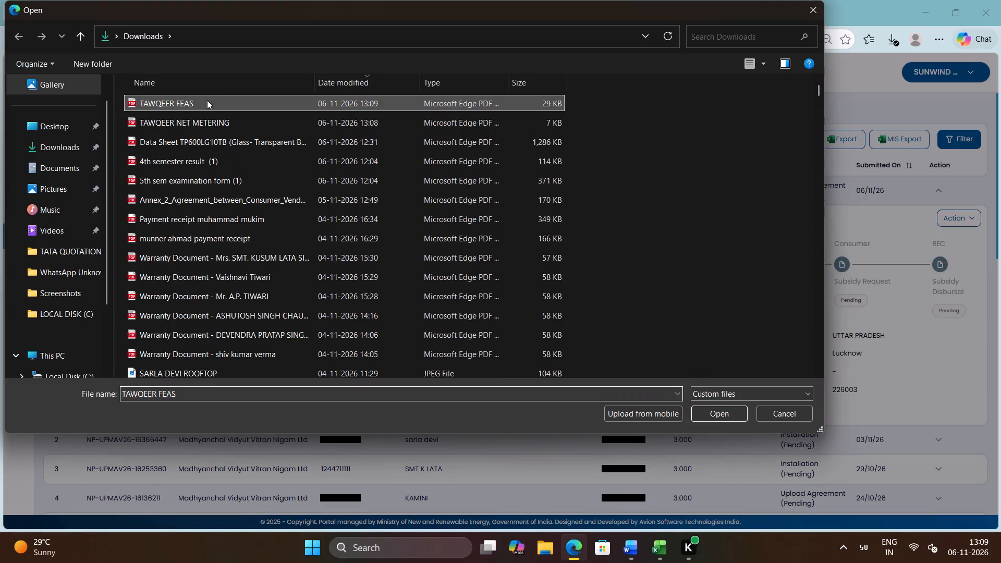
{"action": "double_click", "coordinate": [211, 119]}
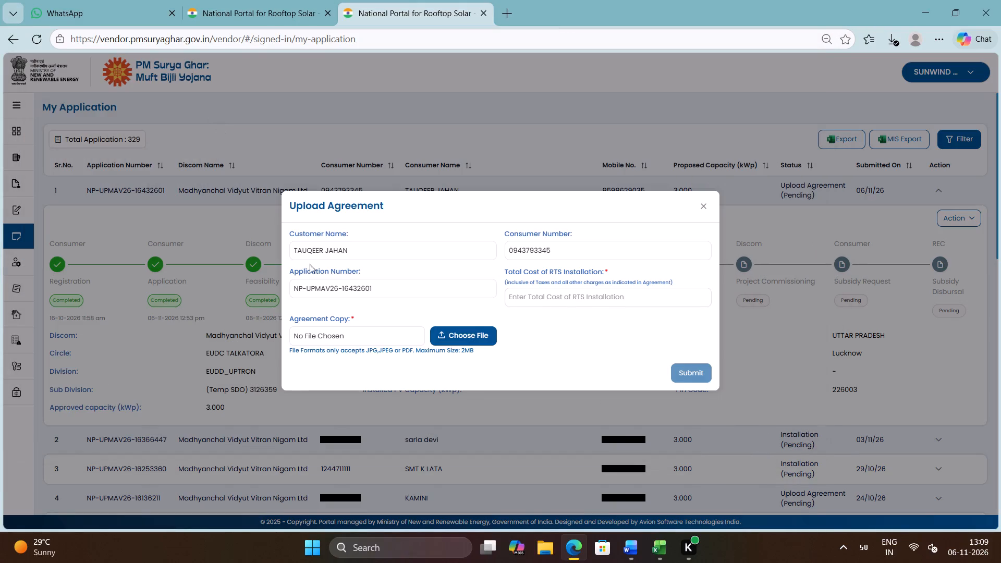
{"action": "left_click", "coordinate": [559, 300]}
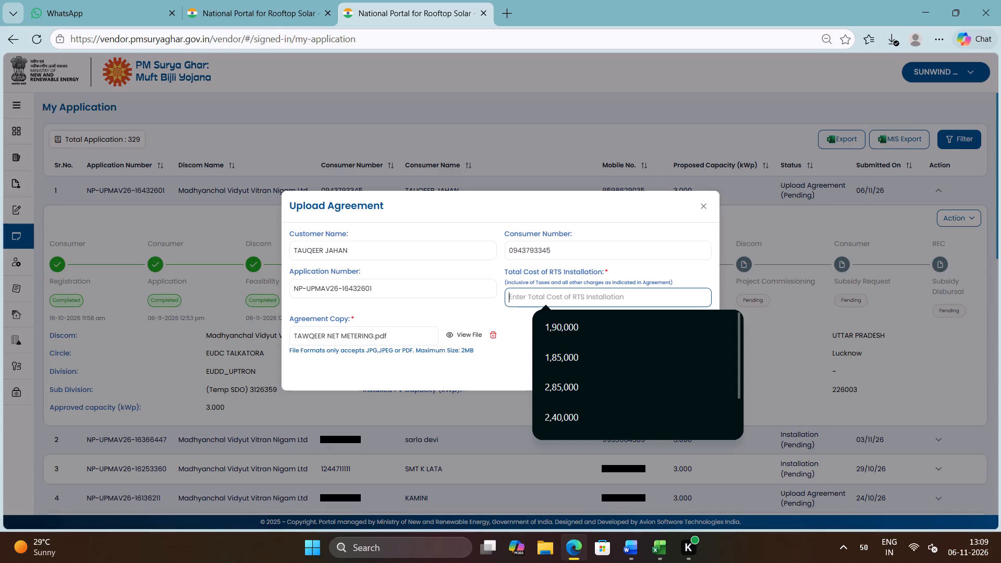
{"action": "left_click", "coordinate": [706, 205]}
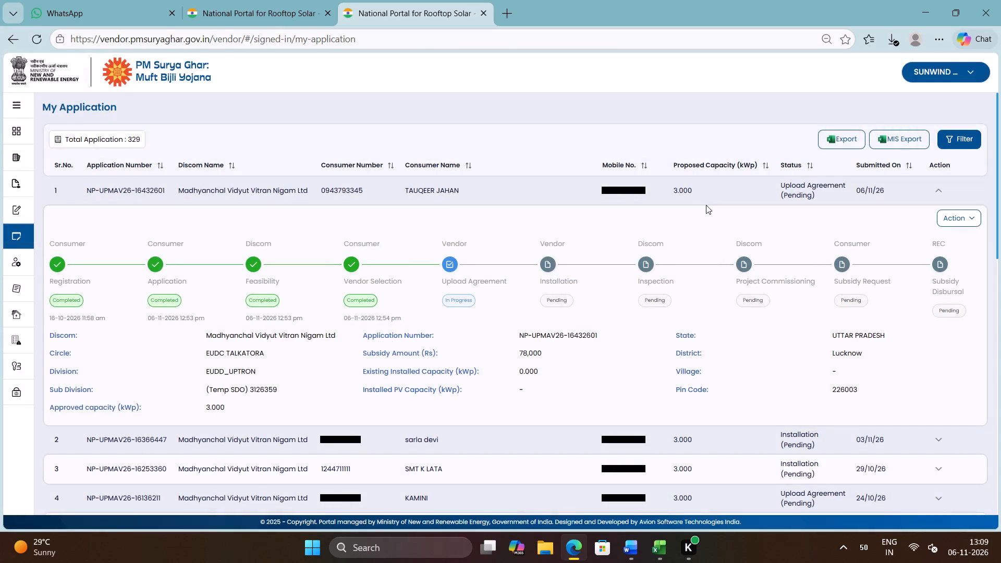
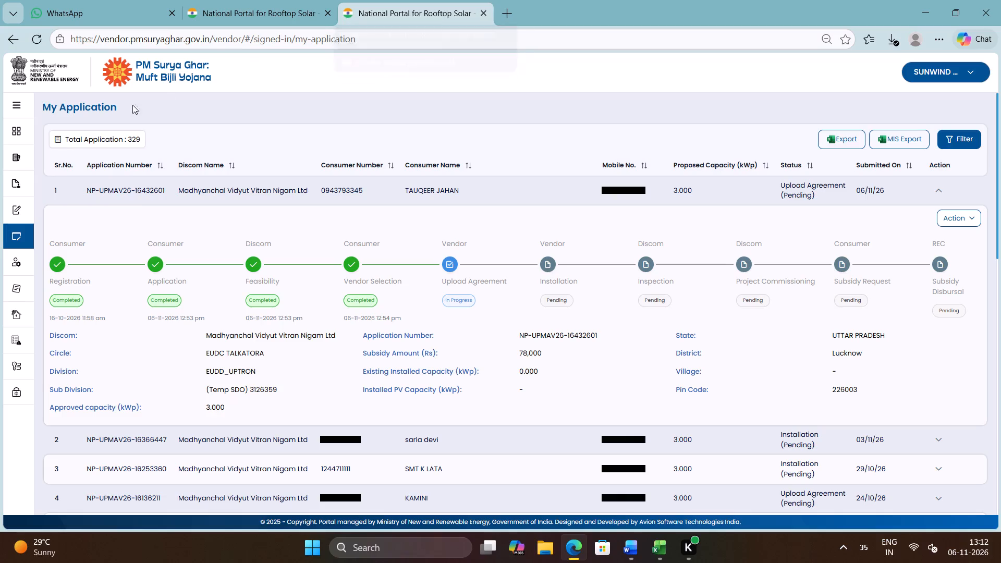
Switch from the vendor's application list to the already open PM Surya Ghar national portal home page.
{"action": "scroll", "coordinate": [108, 195], "scroll_direction": "down", "scroll_amount": 4}
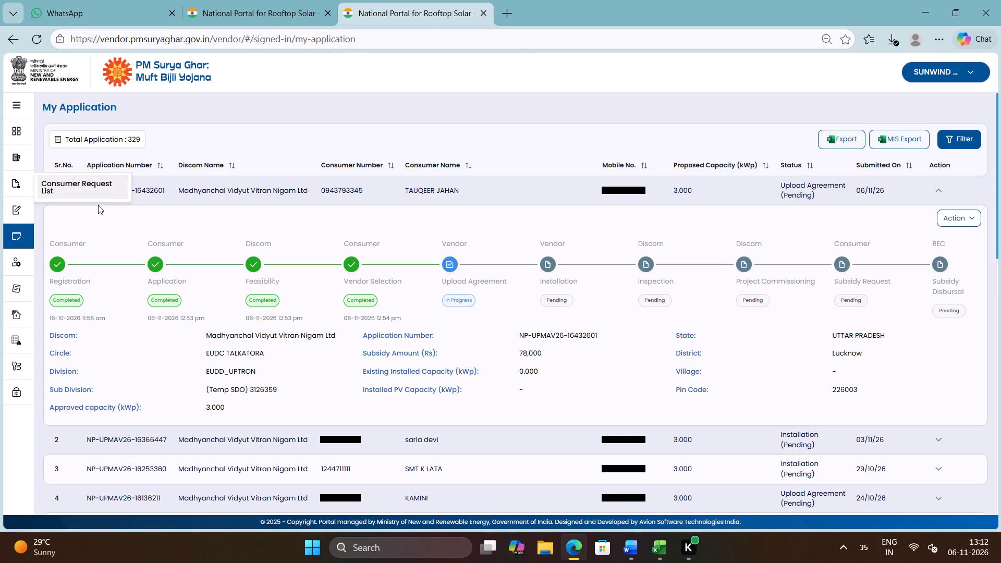
{"action": "left_click", "coordinate": [227, 19]}
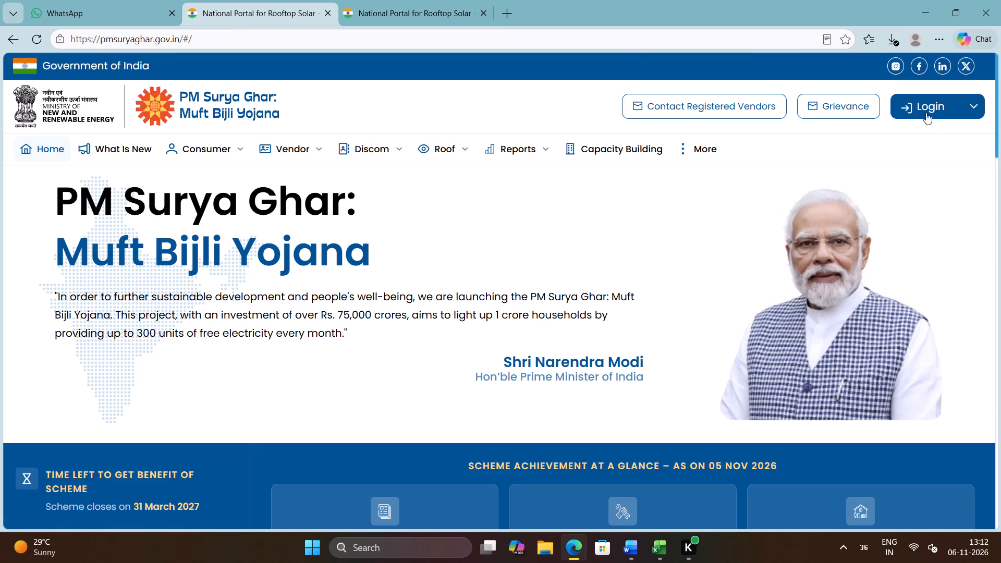
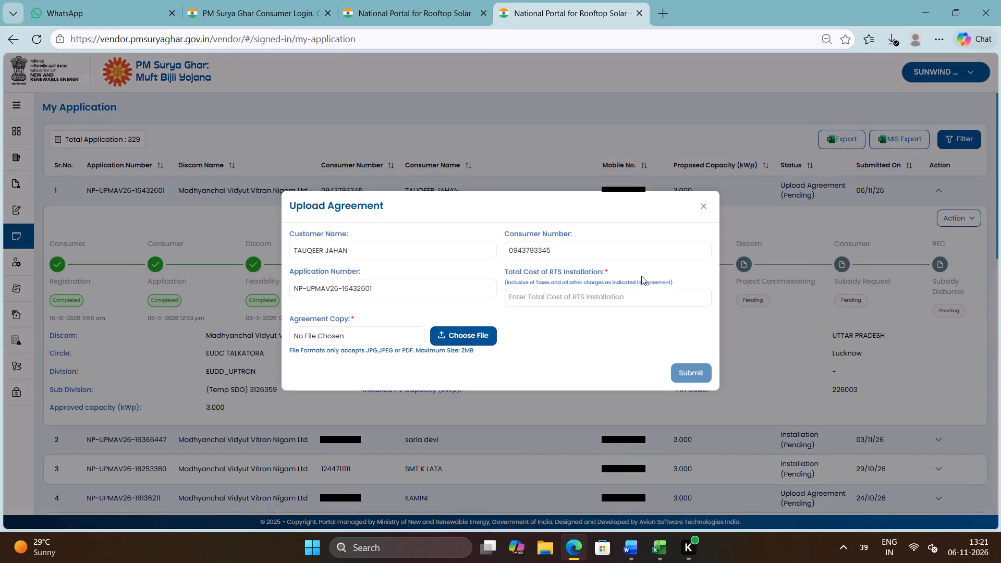
Choose a PDF from the Downloads folder as the agreement copy for the first listed application.
{"action": "left_click", "coordinate": [473, 334]}
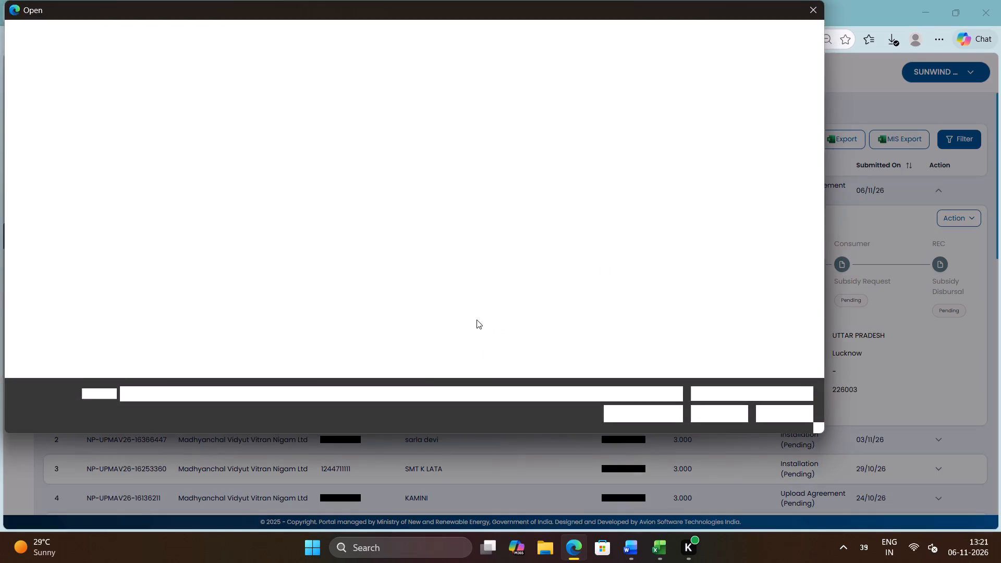
{"action": "double_click", "coordinate": [192, 131]}
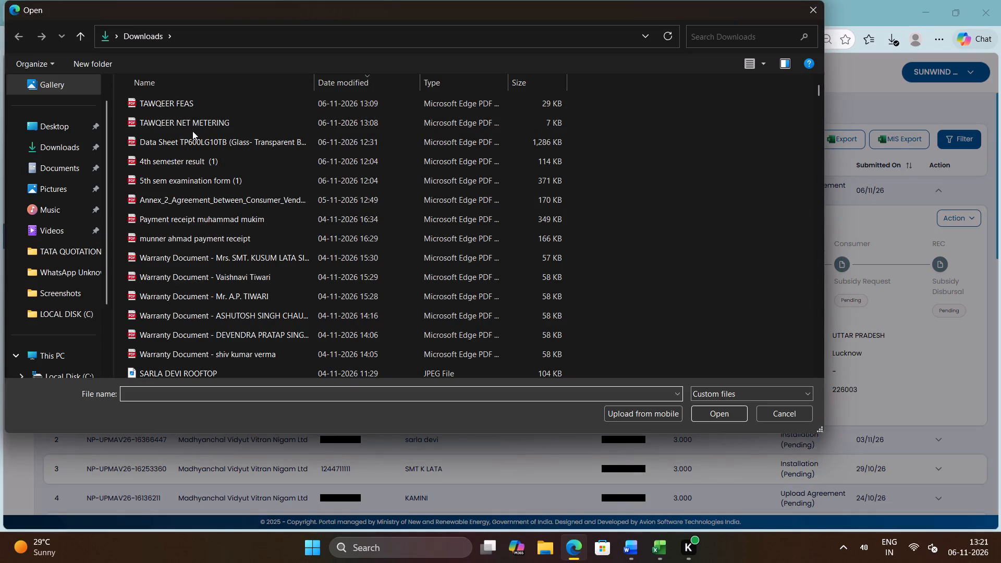
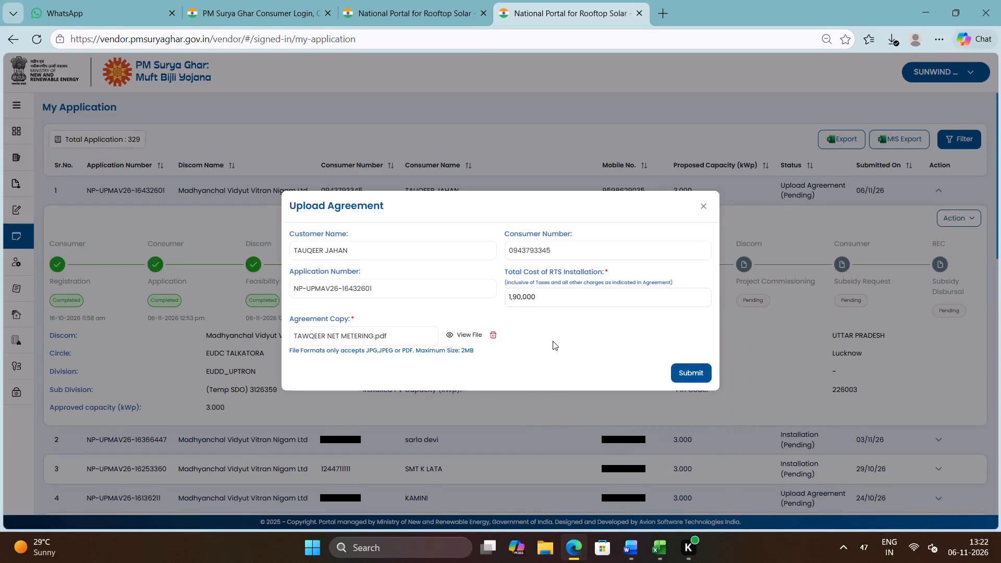
Submit the agreement for the first listed application.
{"action": "left_click", "coordinate": [699, 371]}
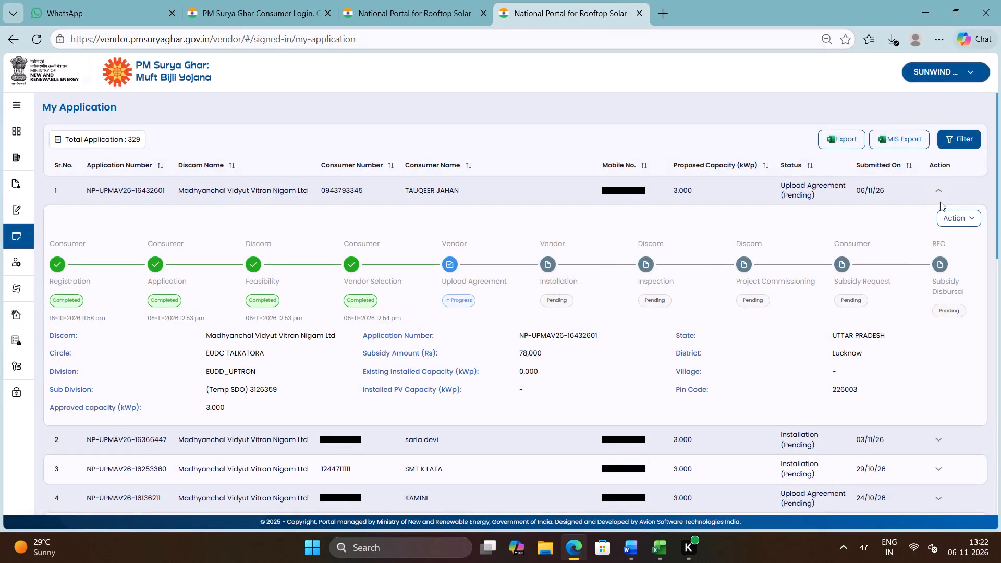
In the first application's Site Feasibility Report, answer Yes for load bearing and shadow-free roof, with 40 square metres area and 3 kW permissible capacity.
{"action": "left_click", "coordinate": [954, 217]}
{"action": "left_click", "coordinate": [918, 268]}
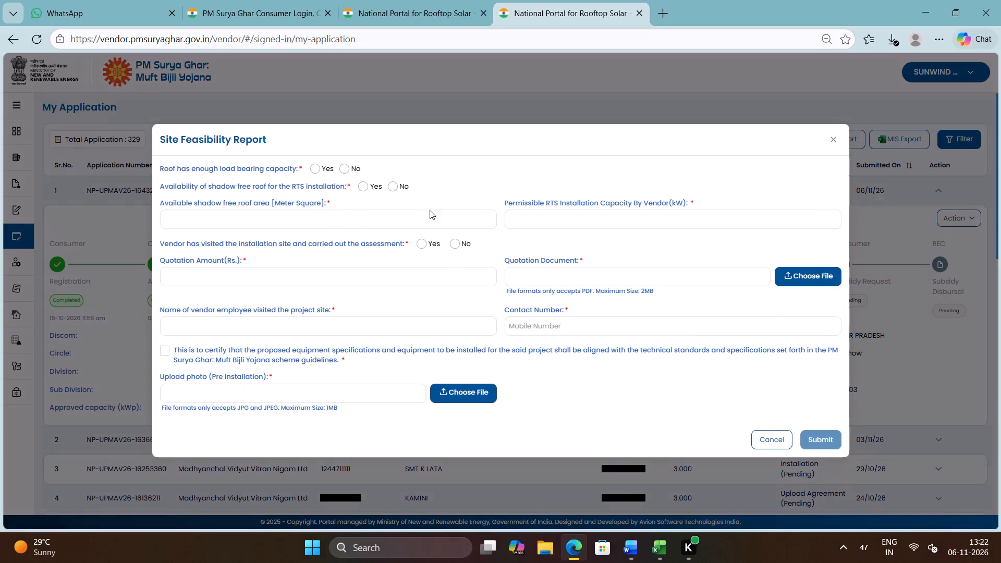
{"action": "left_click", "coordinate": [306, 162]}
{"action": "left_click", "coordinate": [323, 173]}
{"action": "left_click", "coordinate": [313, 166]}
{"action": "left_click", "coordinate": [360, 185]}
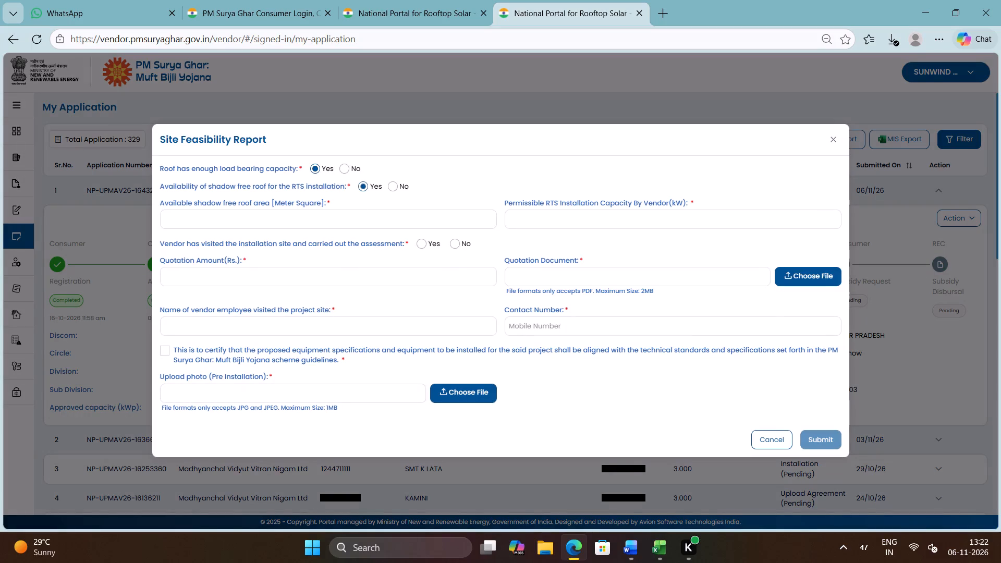
{"action": "left_click", "coordinate": [325, 223]}
{"action": "key", "text": "4"}
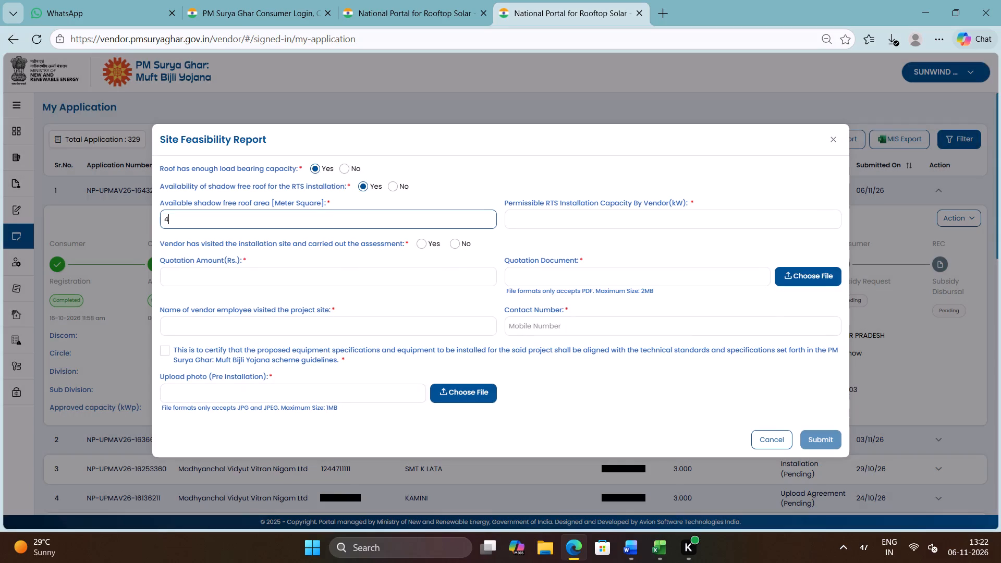
{"action": "key", "text": "0"}
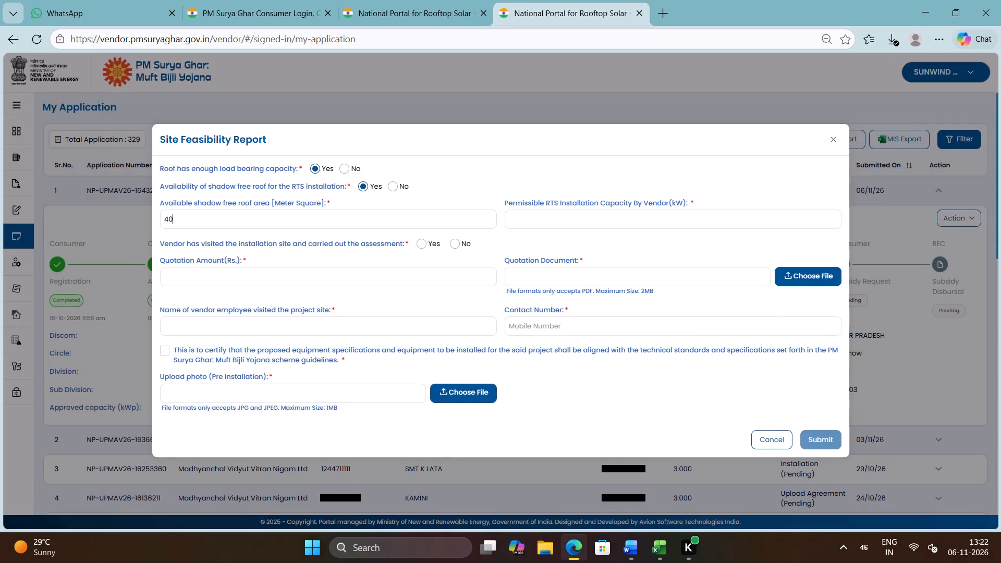
{"action": "left_click", "coordinate": [519, 209]}
{"action": "left_click", "coordinate": [524, 223]}
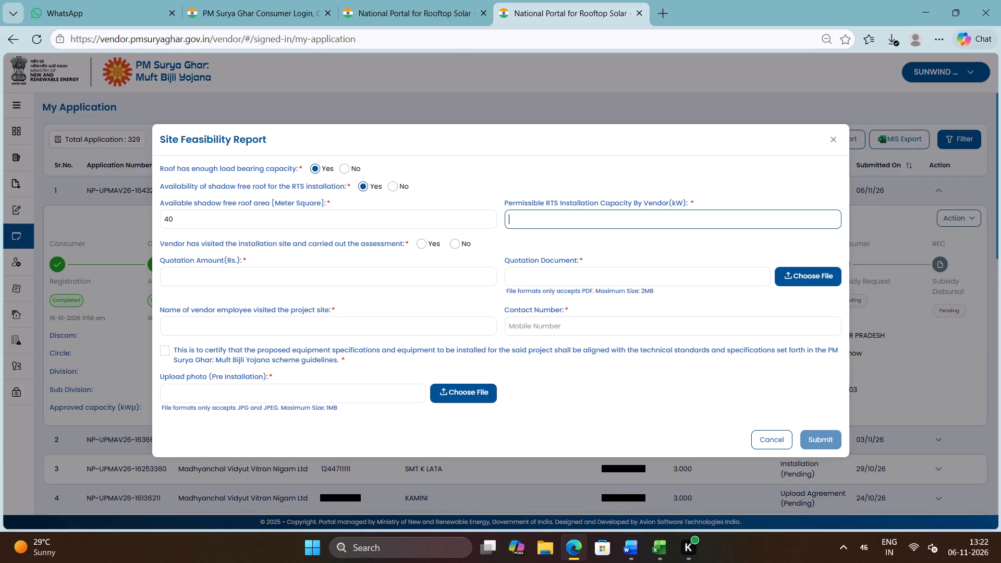
{"action": "key", "text": "3"}
Answer Yes to the vendor having visited and assessed the site, and set the quotation amount to Rs. 190000.
{"action": "left_click", "coordinate": [418, 246]}
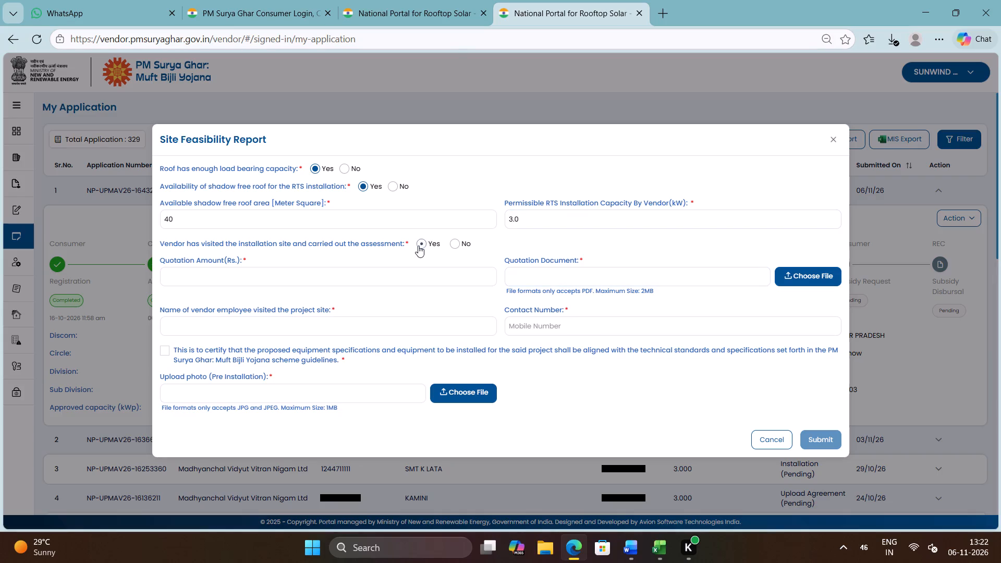
{"action": "left_click", "coordinate": [371, 284]}
{"action": "left_click", "coordinate": [363, 272]}
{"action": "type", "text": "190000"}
{"action": "left_click", "coordinate": [440, 299]}
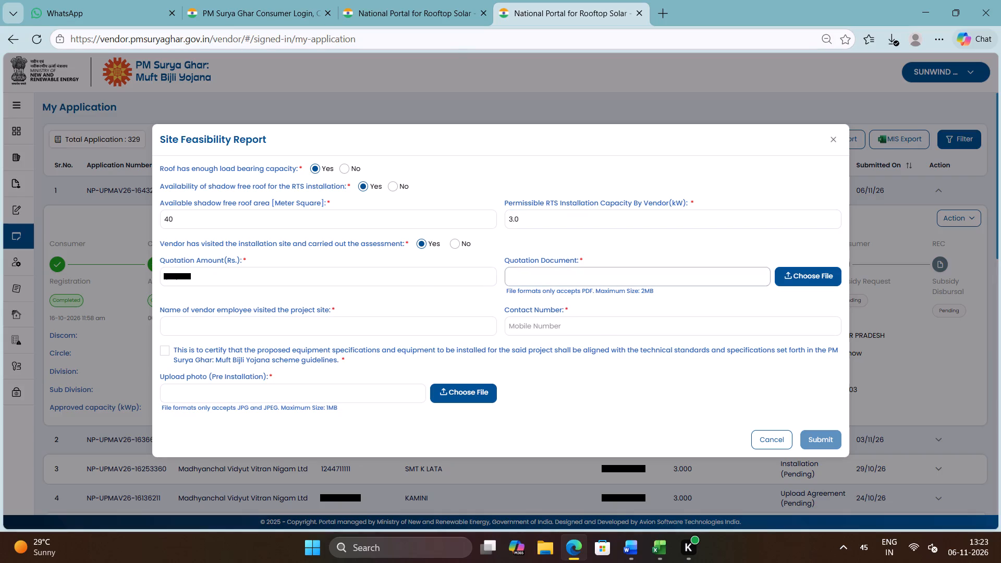
Look in the TATA QUOTATION 26-27 folder for the consumer's PDF to attach as the quotation document.
{"action": "left_click", "coordinate": [807, 275]}
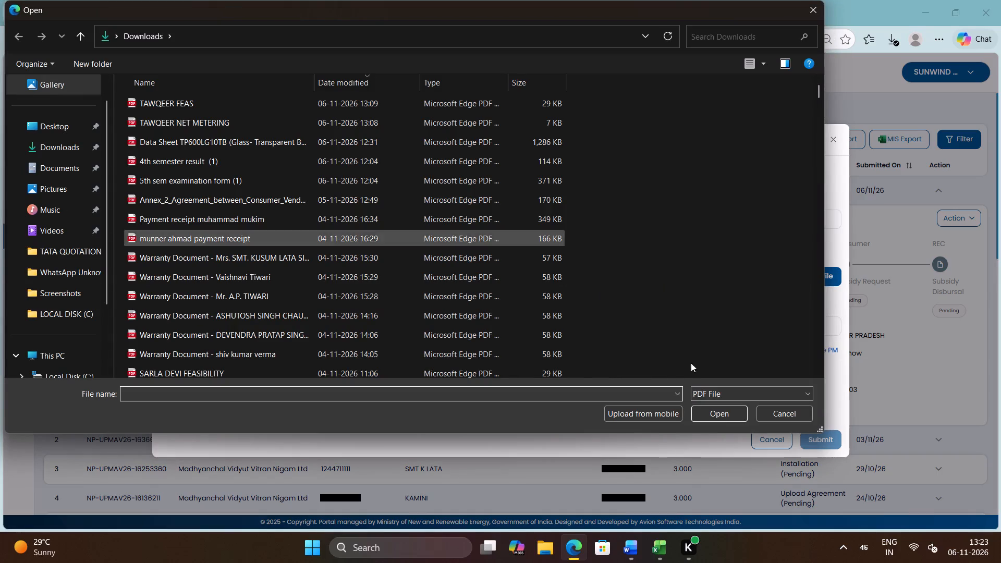
{"action": "left_click", "coordinate": [766, 415]}
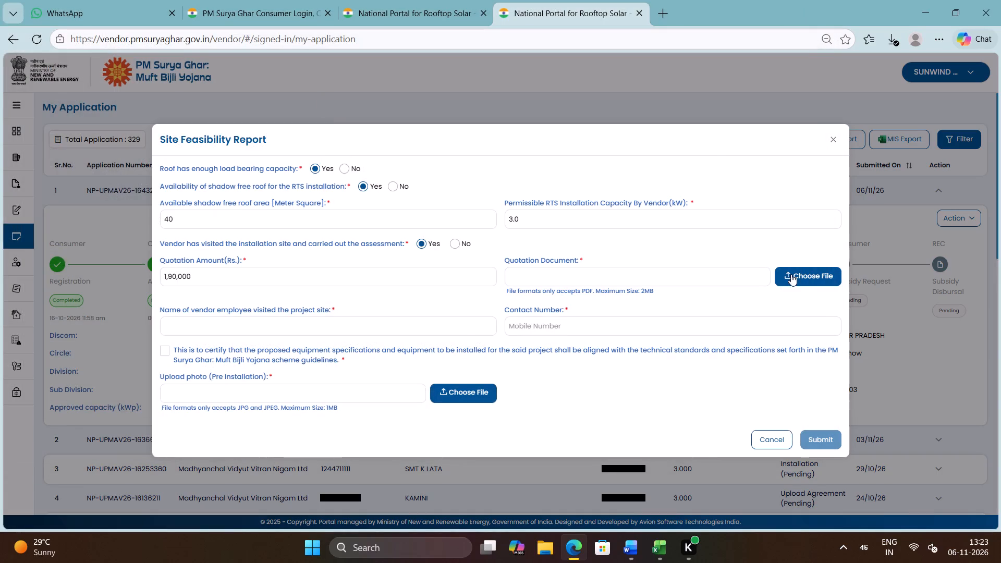
{"action": "left_click", "coordinate": [791, 274]}
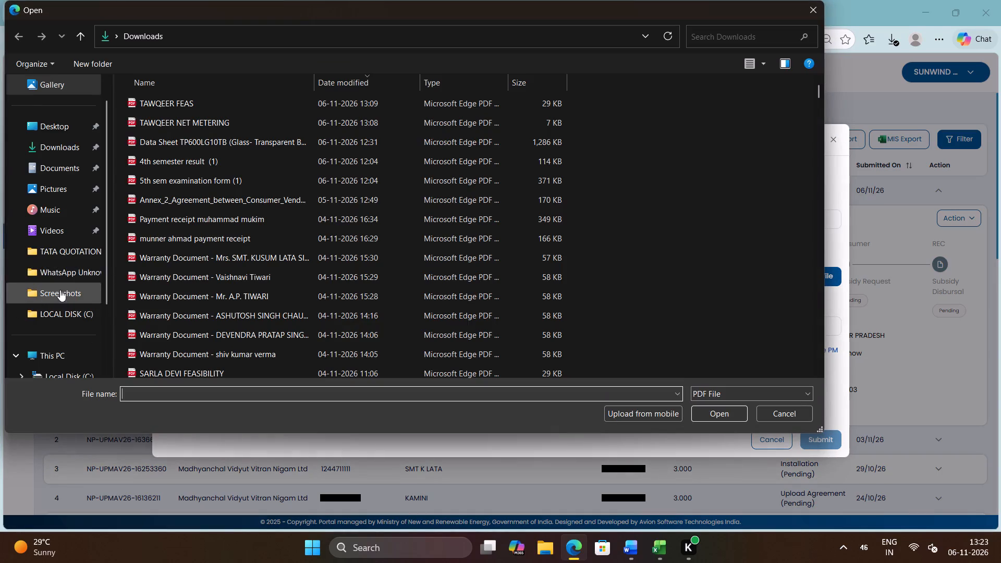
{"action": "left_click", "coordinate": [54, 253]}
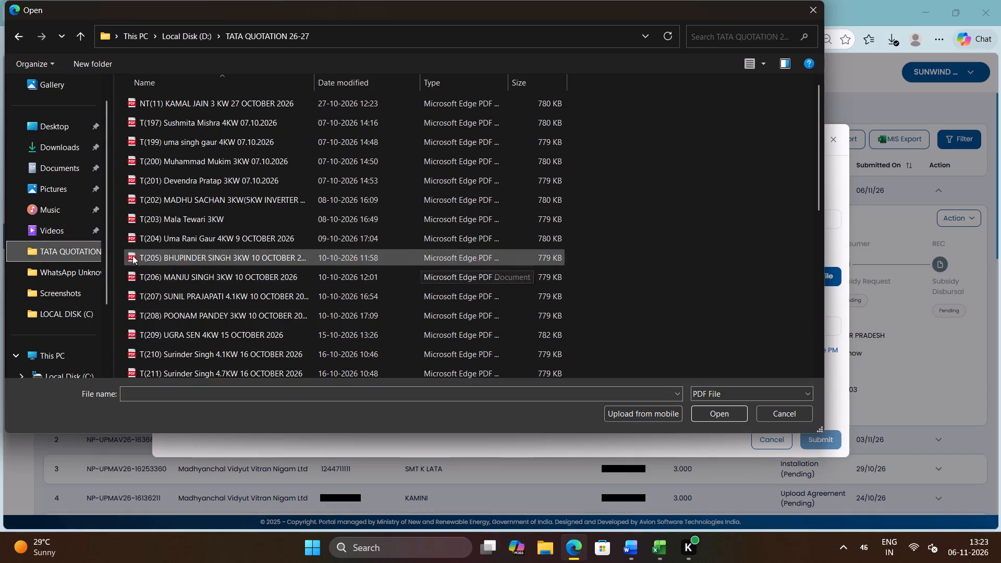
{"action": "left_click", "coordinate": [48, 250]}
{"action": "scroll", "coordinate": [528, 249], "scroll_direction": "down", "scroll_amount": 4}
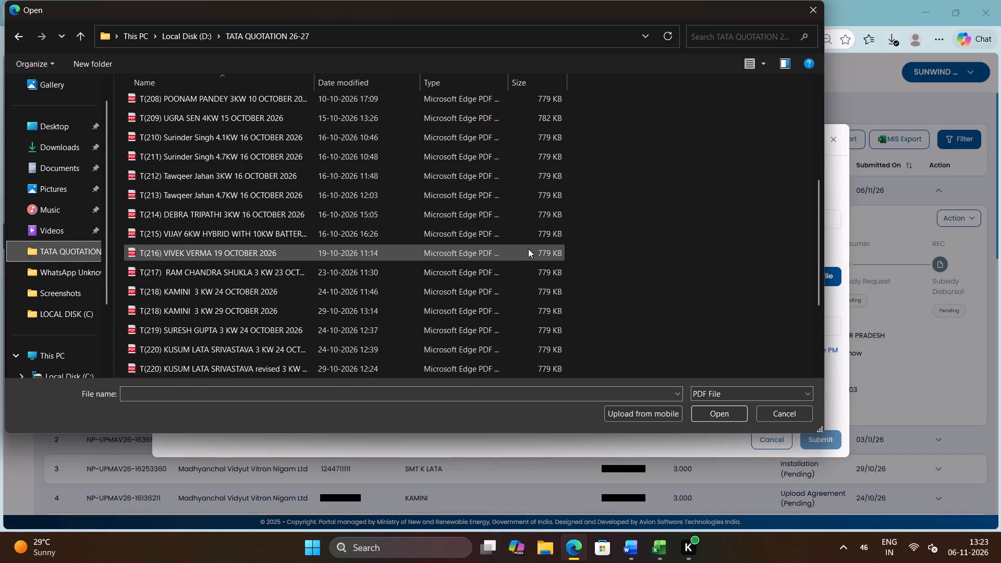
Attach the T(212) 3 kW quotation PDF dated 16 October 2026 as the quotation document.
{"action": "double_click", "coordinate": [229, 175]}
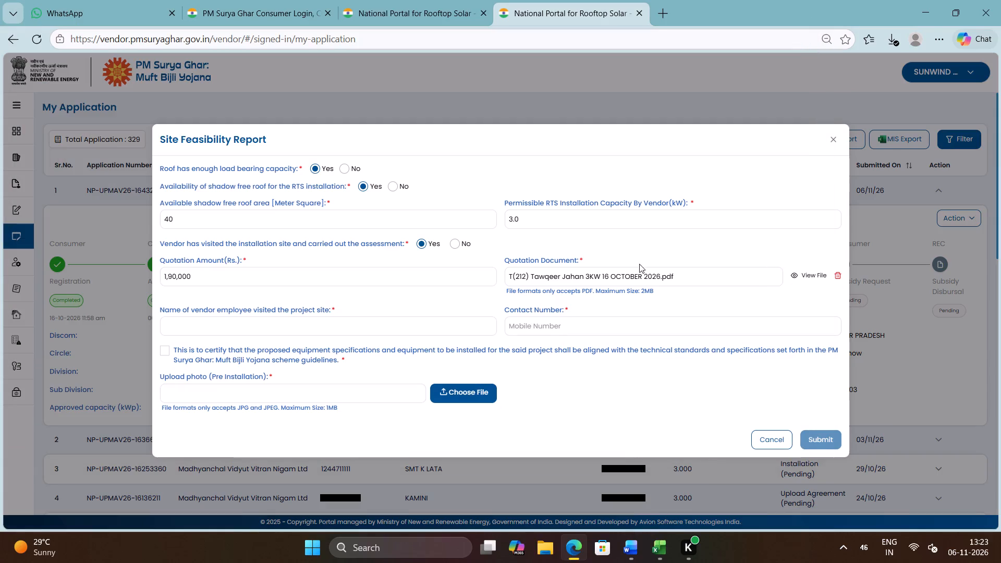
View the attached quotation PDF to check its consumer details and amount, and return to the Site Feasibility Report.
{"action": "left_click", "coordinate": [786, 272]}
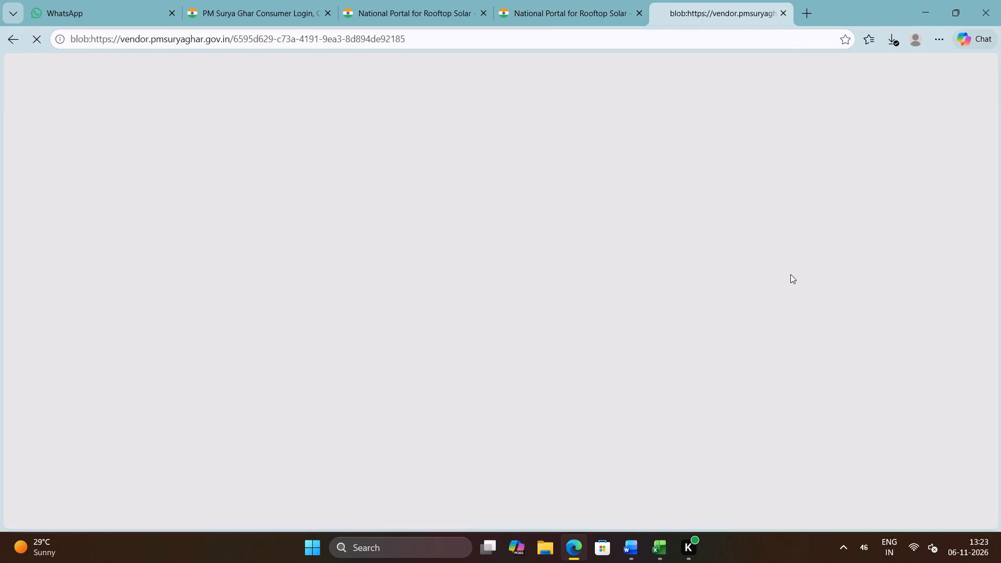
{"action": "left_click", "coordinate": [788, 11]}
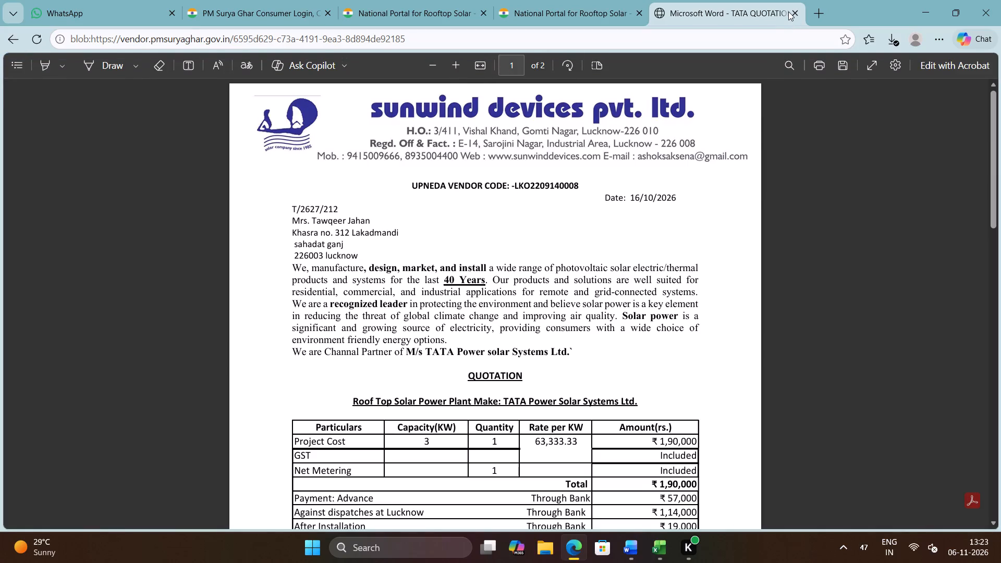
{"action": "left_click", "coordinate": [792, 14]}
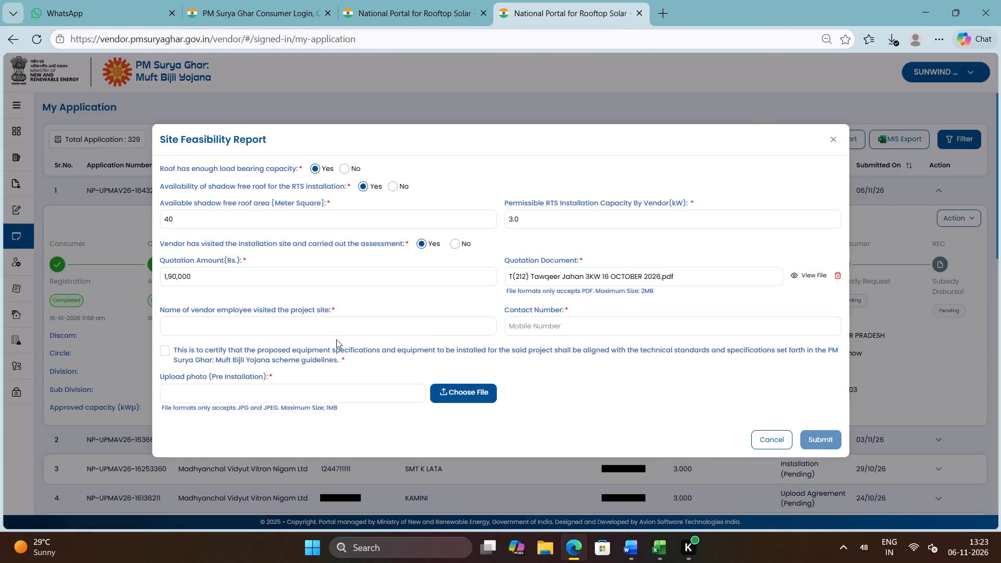
Fill in the visiting vendor employee's name and contact number using the saved entry.
{"action": "left_click", "coordinate": [313, 326]}
{"action": "double_click", "coordinate": [275, 393]}
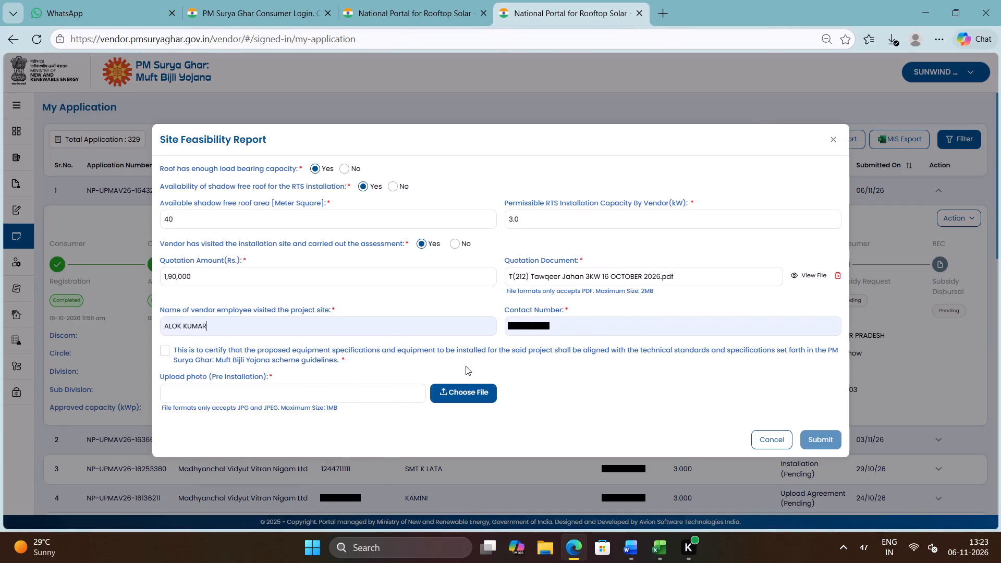
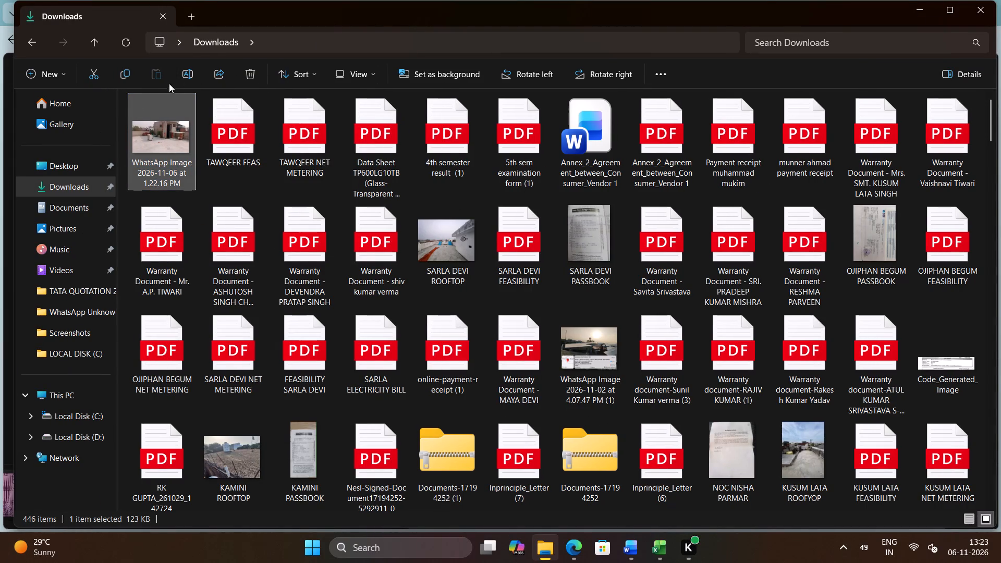
Rename the WhatsApp image of 2026-11-06 at 1.22.16 PM in Downloads as the consumer's name followed by Rooftop.
{"action": "left_click", "coordinate": [190, 72]}
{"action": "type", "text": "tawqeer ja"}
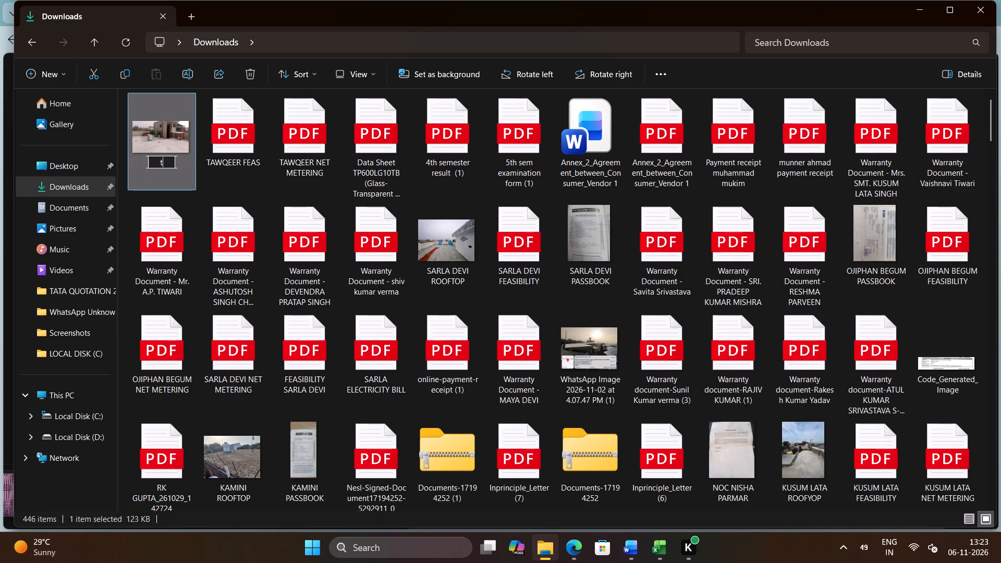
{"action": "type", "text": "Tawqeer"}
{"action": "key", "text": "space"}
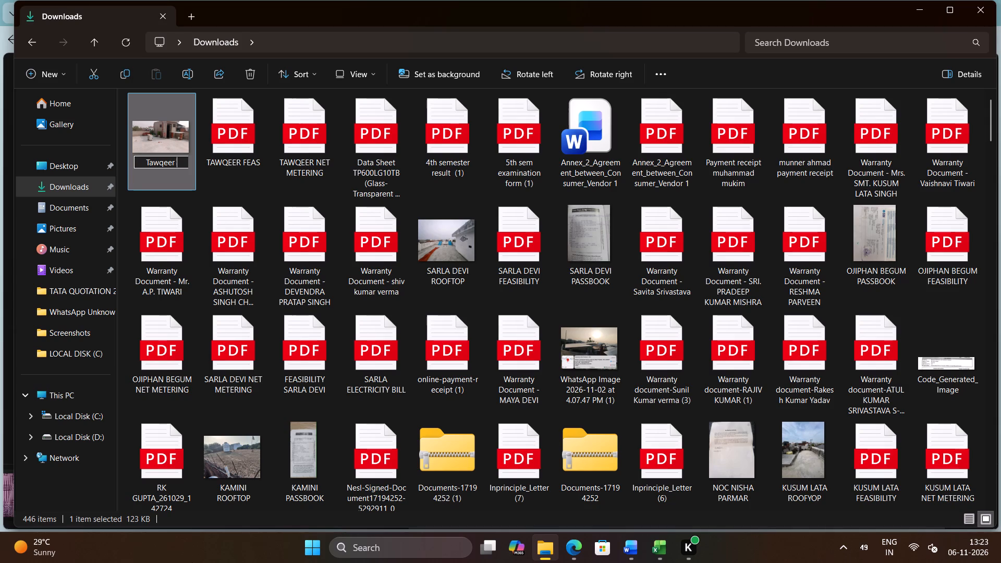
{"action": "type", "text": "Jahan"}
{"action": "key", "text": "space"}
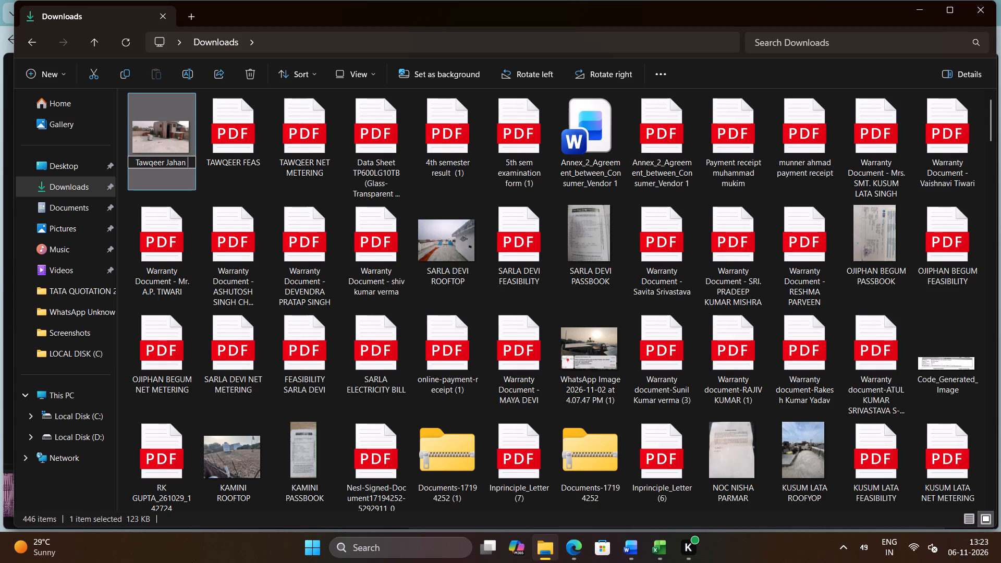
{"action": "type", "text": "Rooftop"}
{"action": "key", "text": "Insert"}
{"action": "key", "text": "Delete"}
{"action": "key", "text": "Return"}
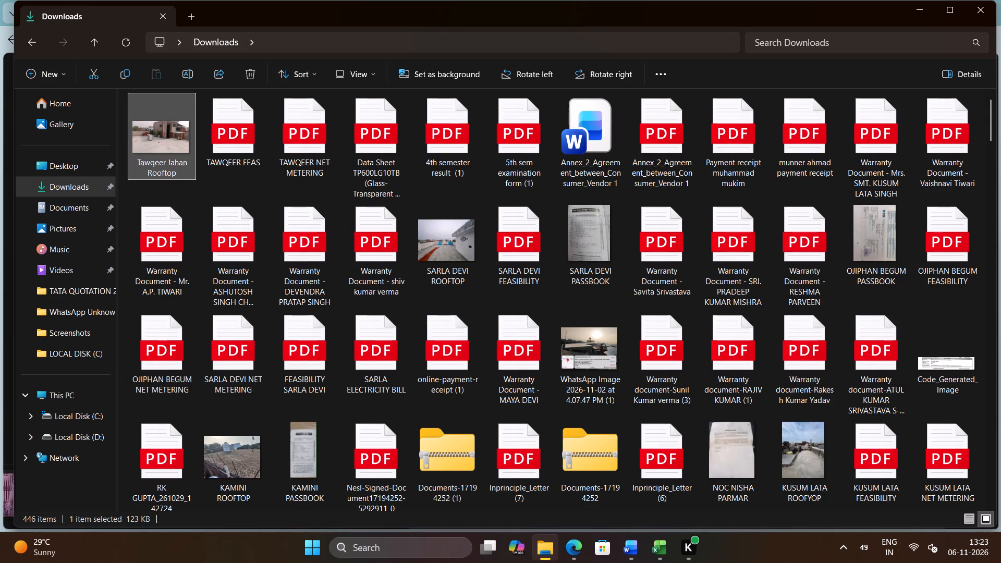
Switch to the Annex 2 consumer-vendor agreement document in Word.
{"action": "left_click", "coordinate": [631, 553]}
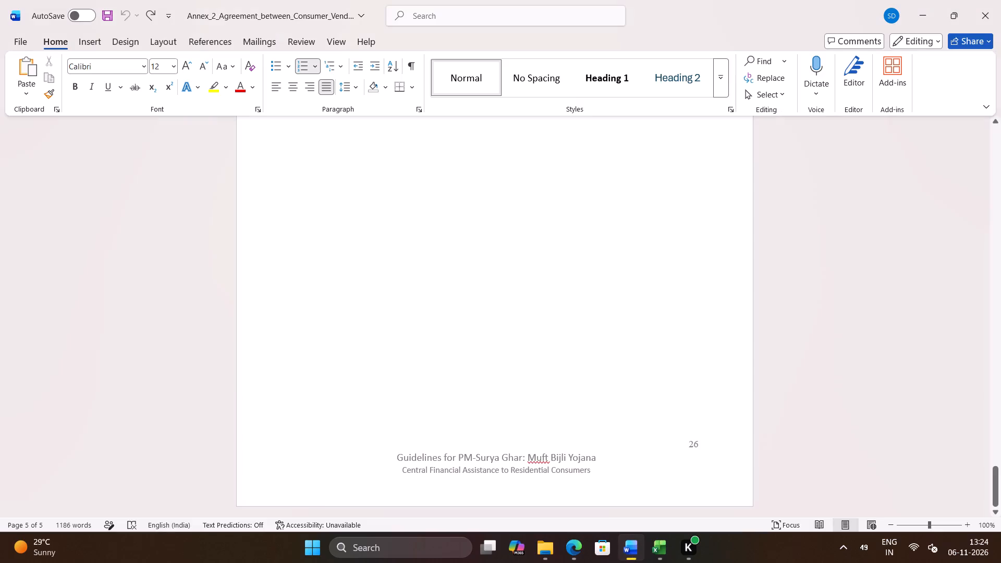
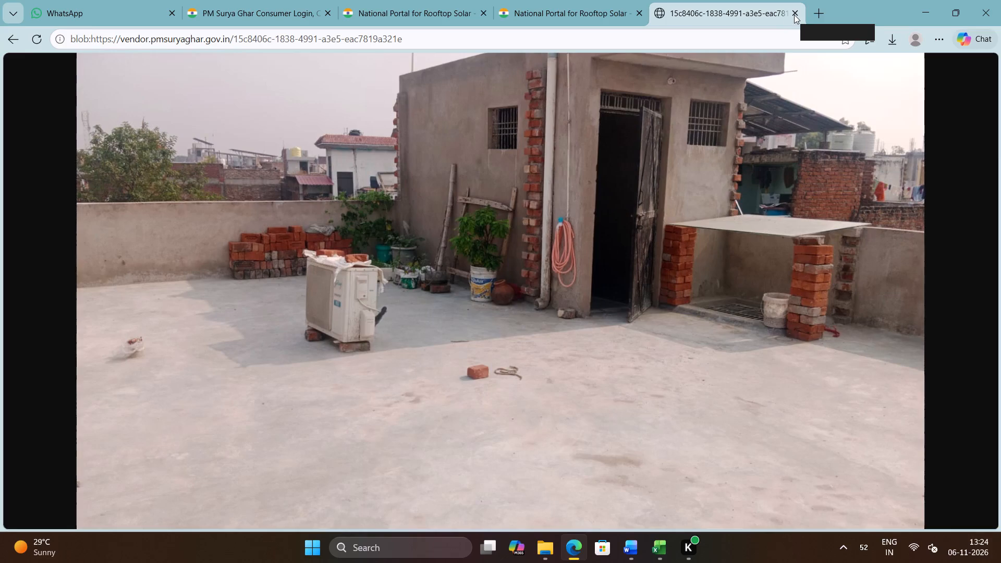
Close the rooftop photo preview and collapse the first application's details in the My Application list.
{"action": "left_click", "coordinate": [794, 15]}
{"action": "left_click", "coordinate": [825, 431]}
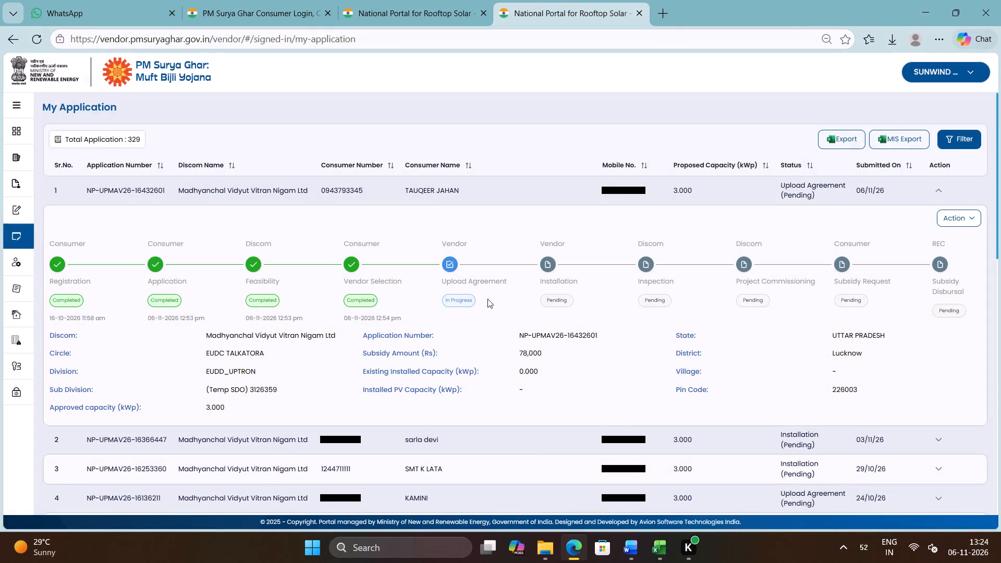
{"action": "left_click", "coordinate": [546, 365]}
{"action": "left_click", "coordinate": [769, 398]}
{"action": "left_click", "coordinate": [941, 191]}
Reload the vendor portal and reopen the My Application list.
{"action": "scroll", "coordinate": [550, 249], "scroll_direction": "up", "scroll_amount": 6}
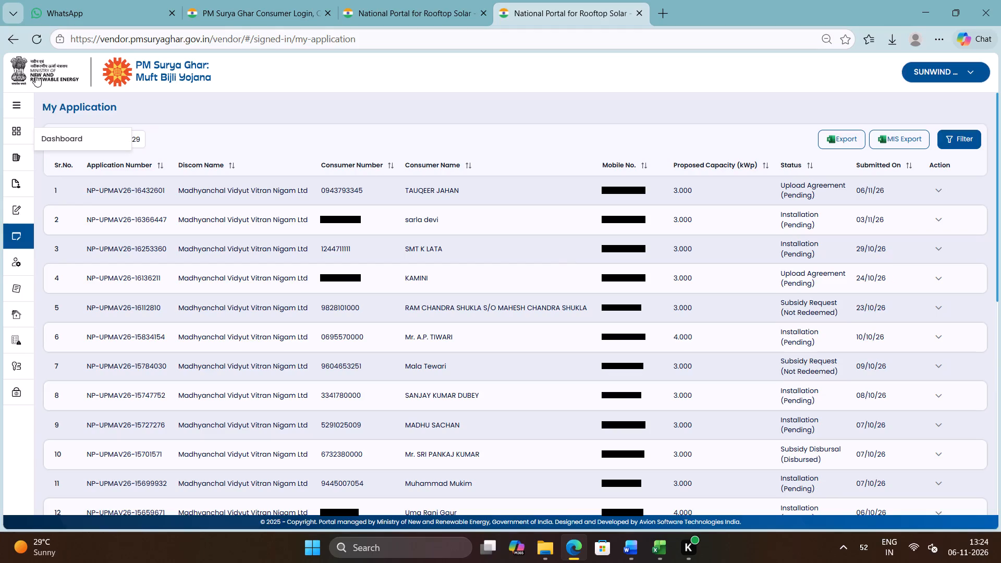
{"action": "left_click", "coordinate": [35, 36]}
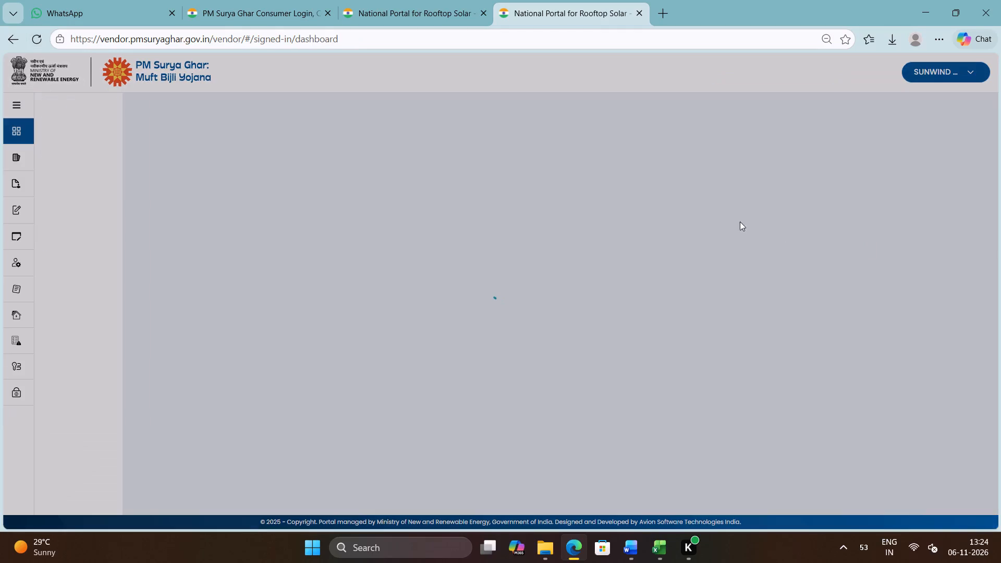
{"action": "left_click", "coordinate": [16, 229]}
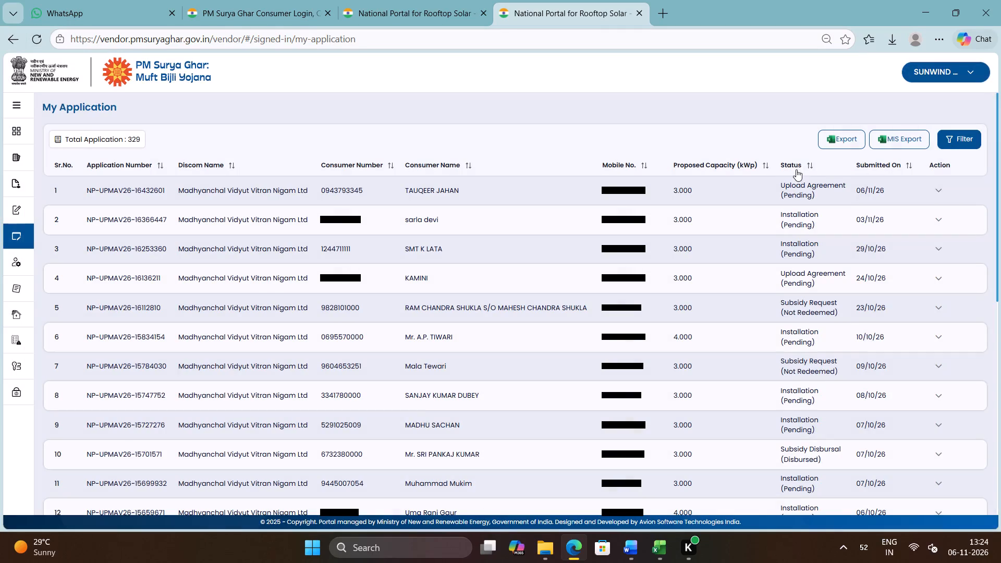